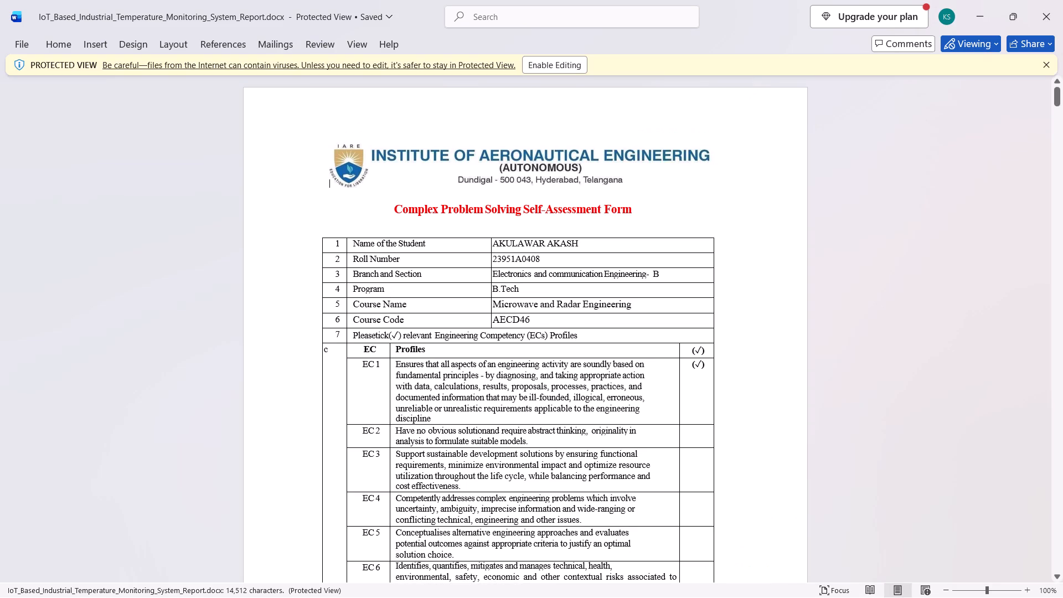
left_click(565, 61)
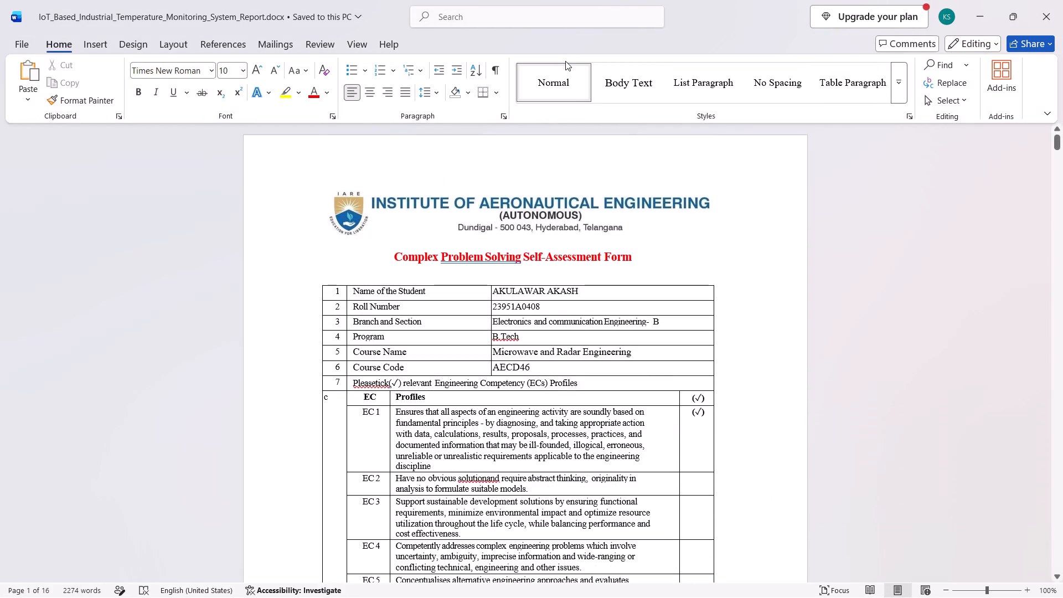
Replace the Course Name in the self-assessment form with "Embedded System Design and Development".
left_click(636, 357)
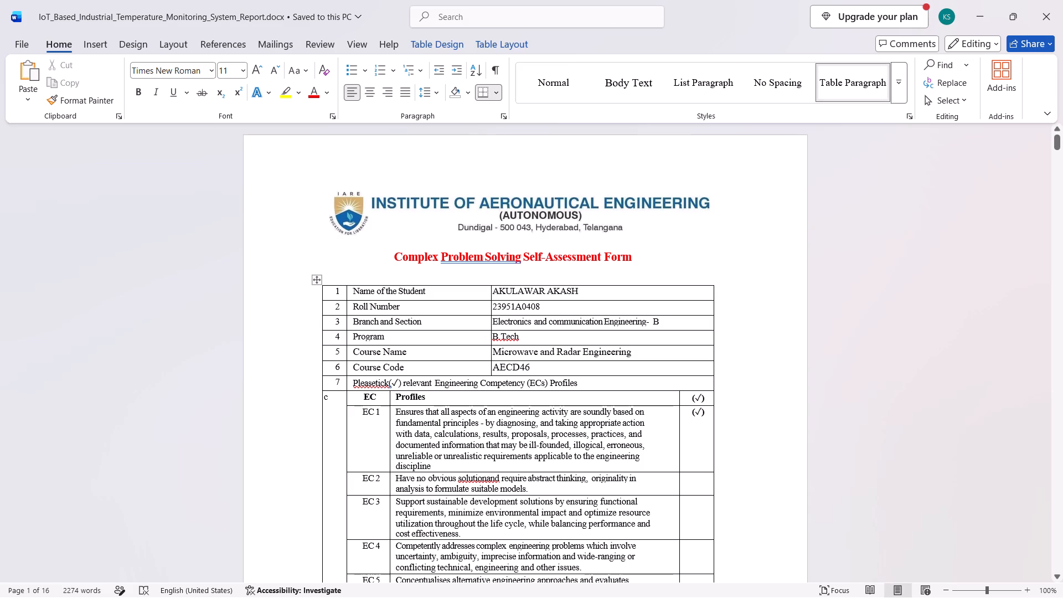
key("BackSpace")
key("BackSpace")
key("BackSpace")
key("BackSpace")
key("BackSpace")
key("BackSpace")
key("BackSpace")
key("BackSpace")
key("BackSpace")
key("BackSpace")
key("BackSpace")
key("BackSpace")
key("BackSpace")
key("BackSpace")
key("BackSpace")
key("BackSpace")
key("BackSpace")
key("BackSpace")
key("BackSpace")
key("BackSpace")
key("BackSpace")
key("BackSpace")
key("BackSpace")
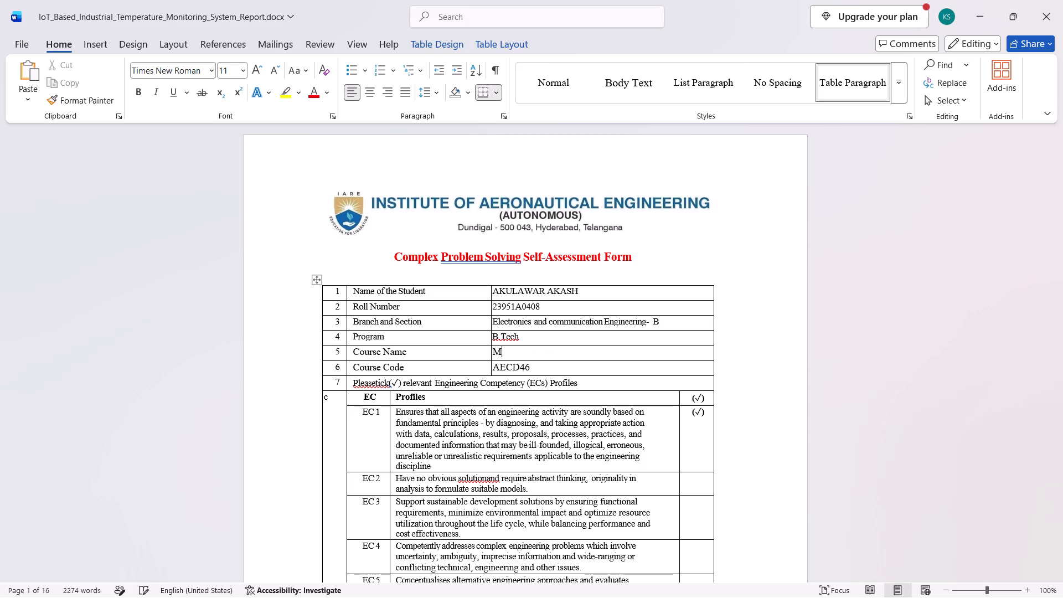
key("BackSpace")
key("e")
type("ystem")
key("space")
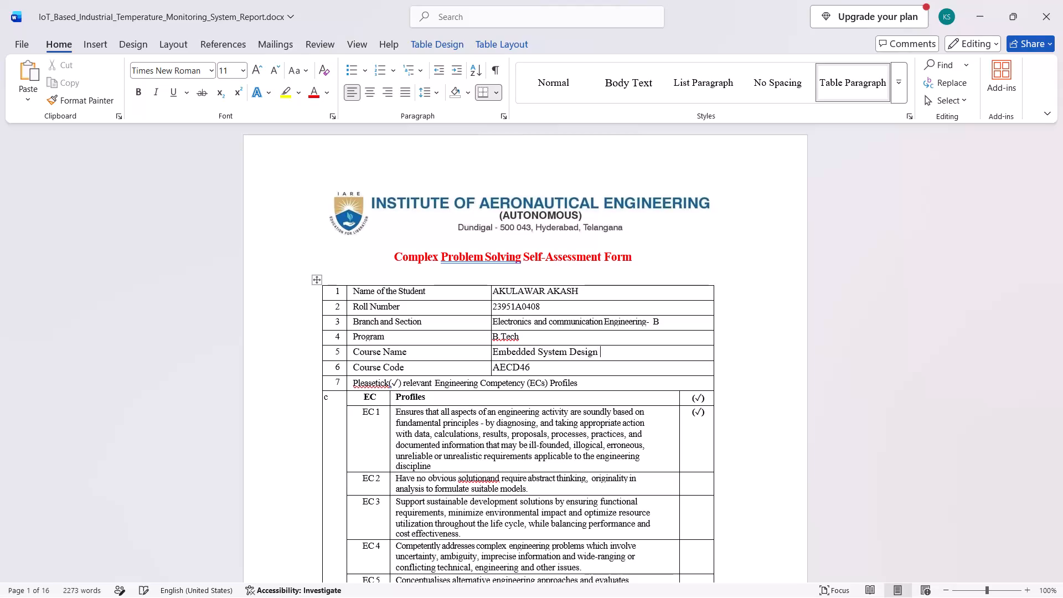
type("and")
key("space")
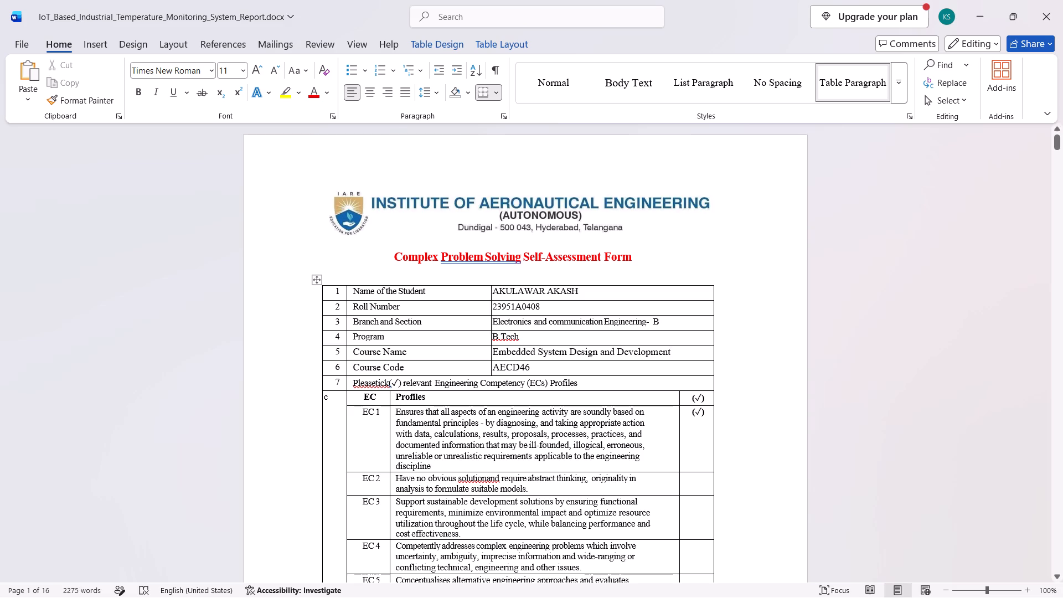
Set the Course Code in the self-assessment form to AECD47.
left_click(549, 367)
key("BackSpace")
key("7")
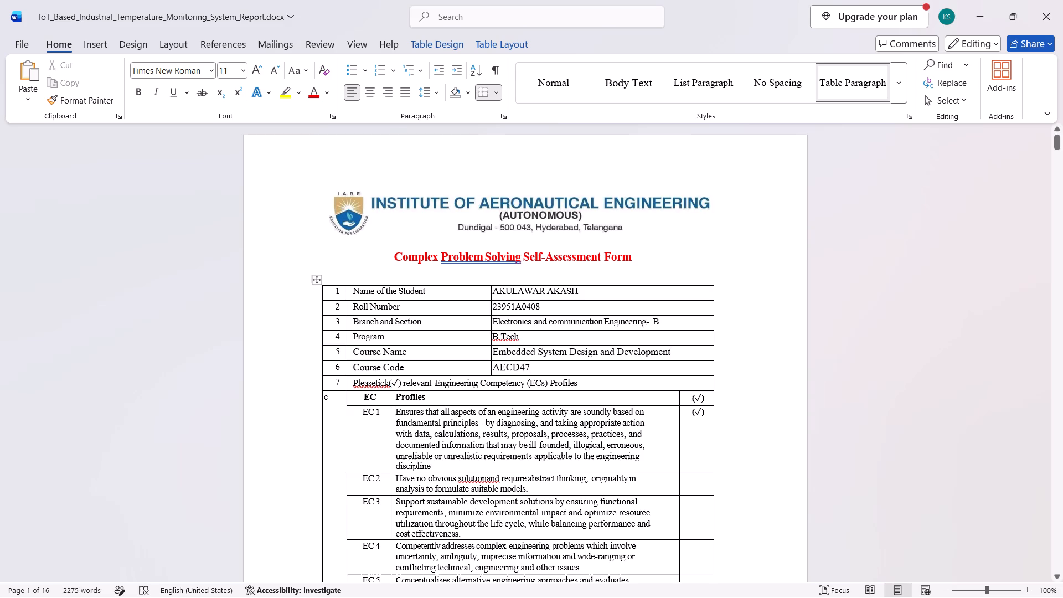
Change the section letter in the form's Branch and Section row to A.
left_click(669, 323)
key("BackSpace")
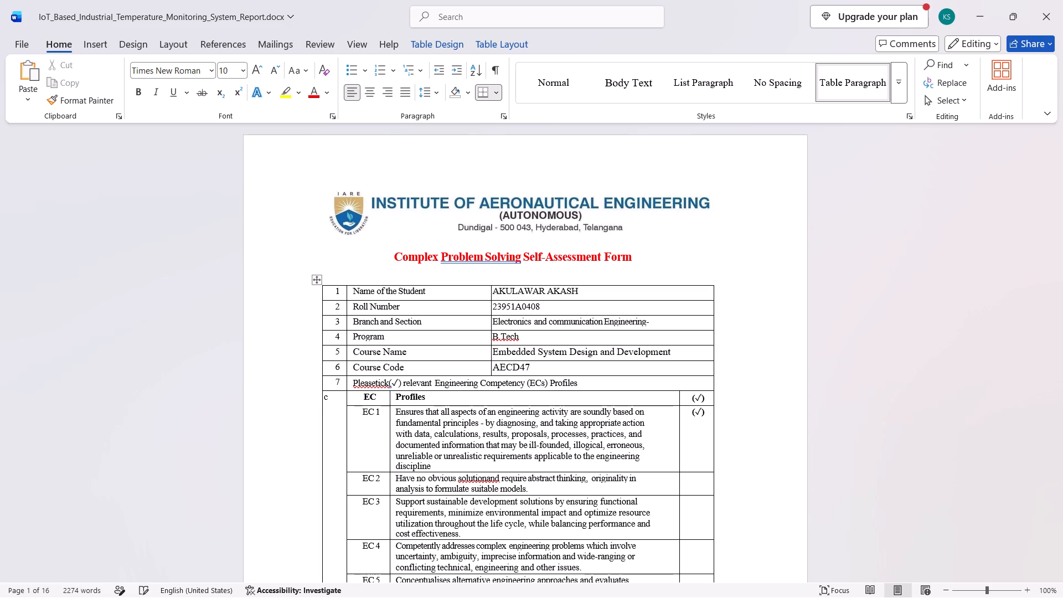
key("a")
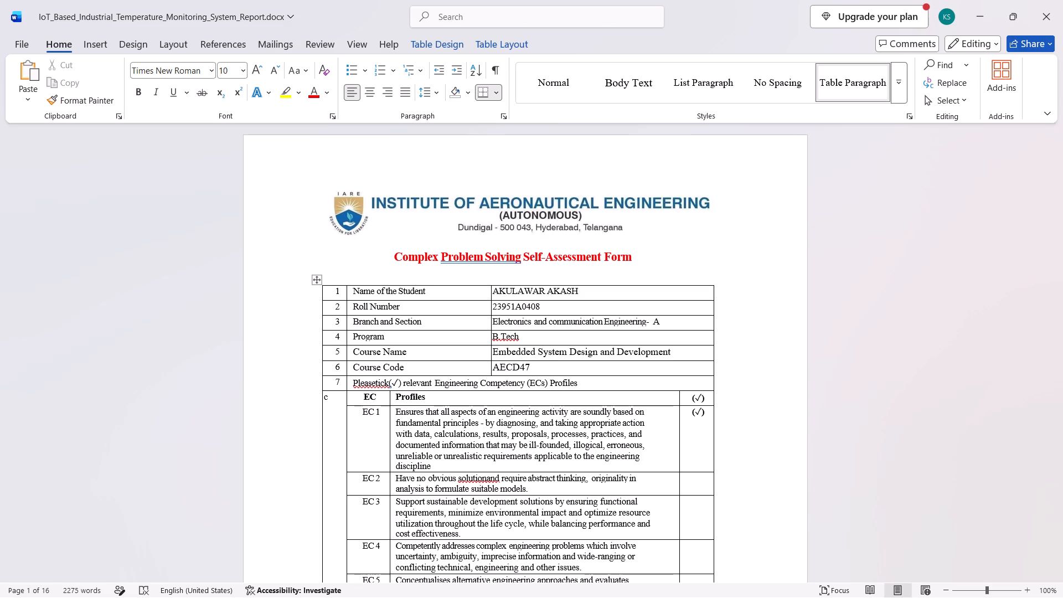
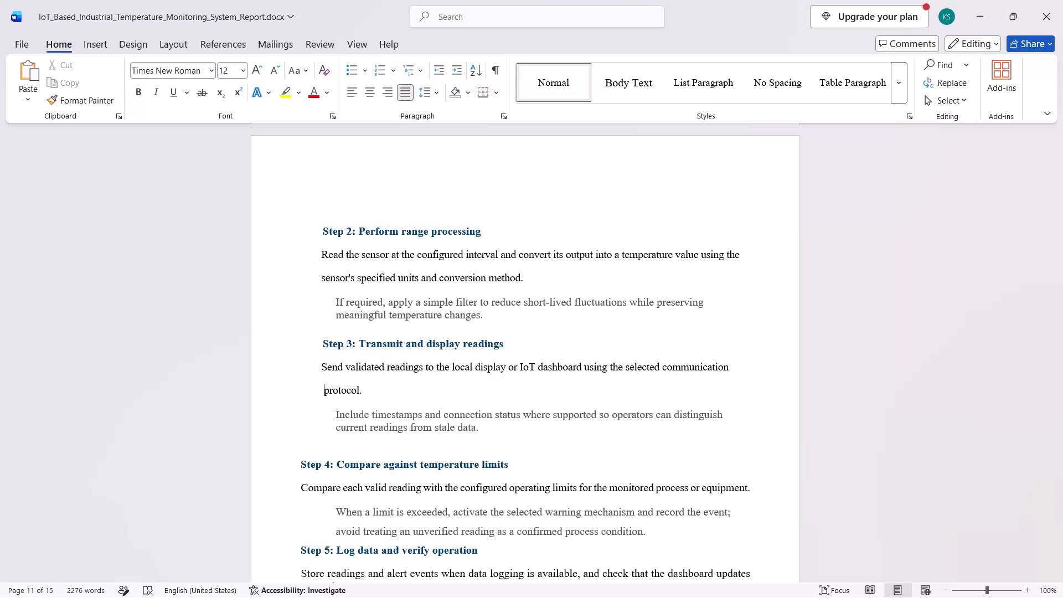
Nudge the Step 3 body text's first line and both Step 2 body lines by one leading space each to align them.
key("Up")
key("space")
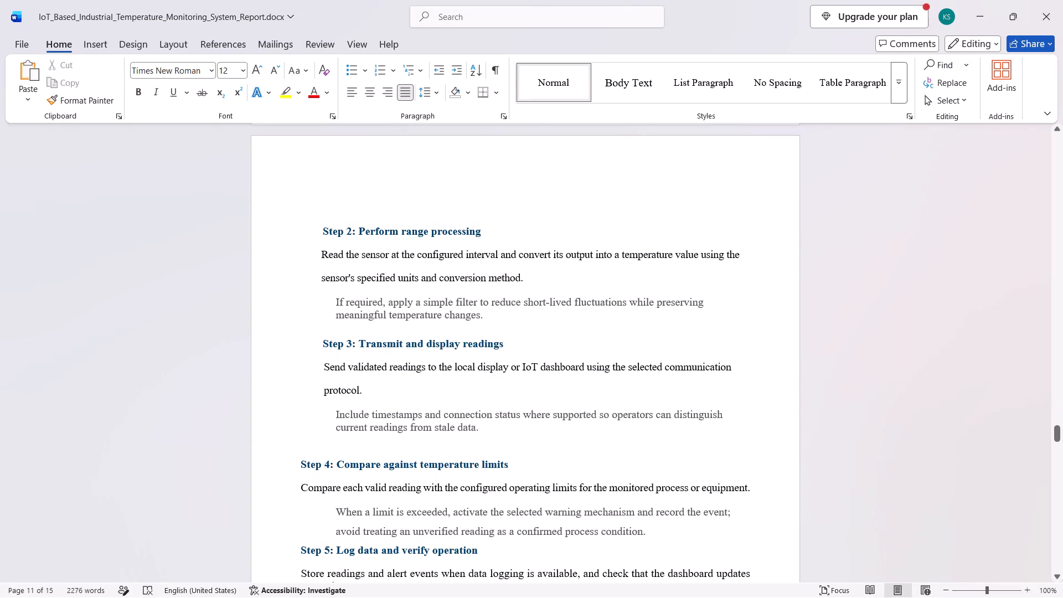
left_click(319, 251)
key("space")
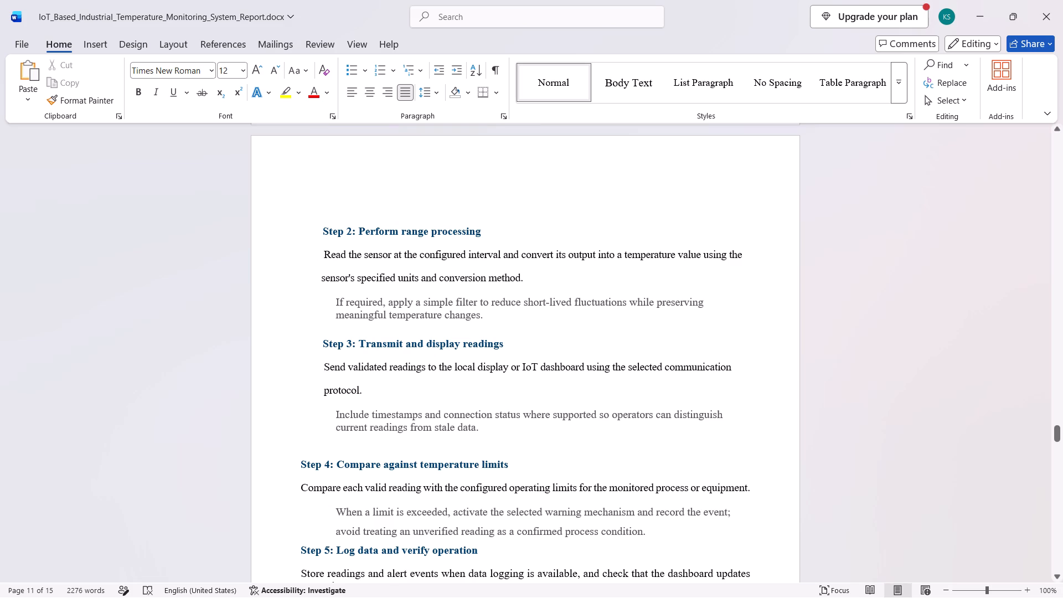
left_click(322, 277)
key("space")
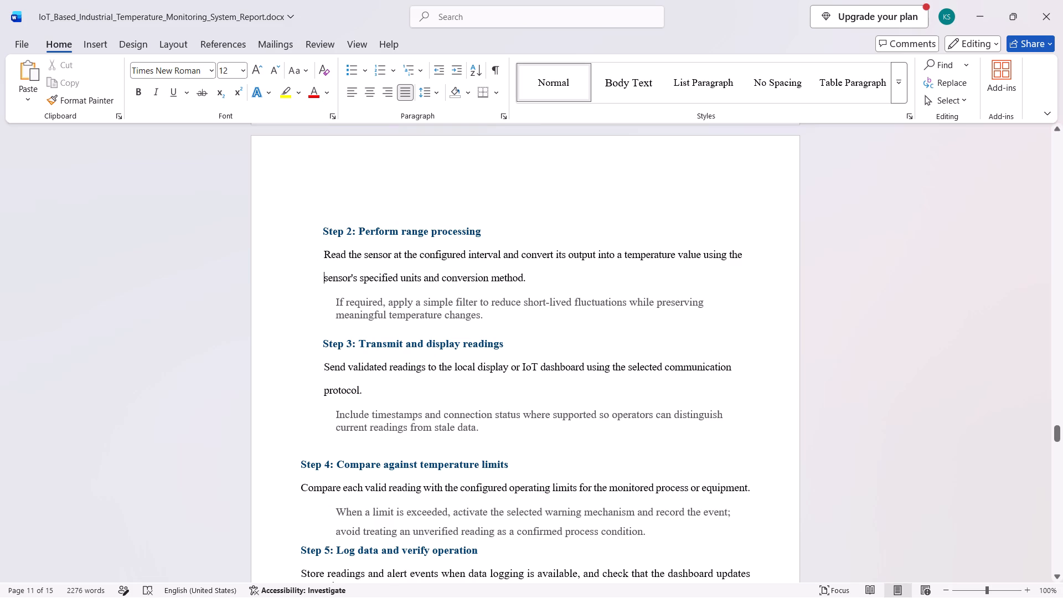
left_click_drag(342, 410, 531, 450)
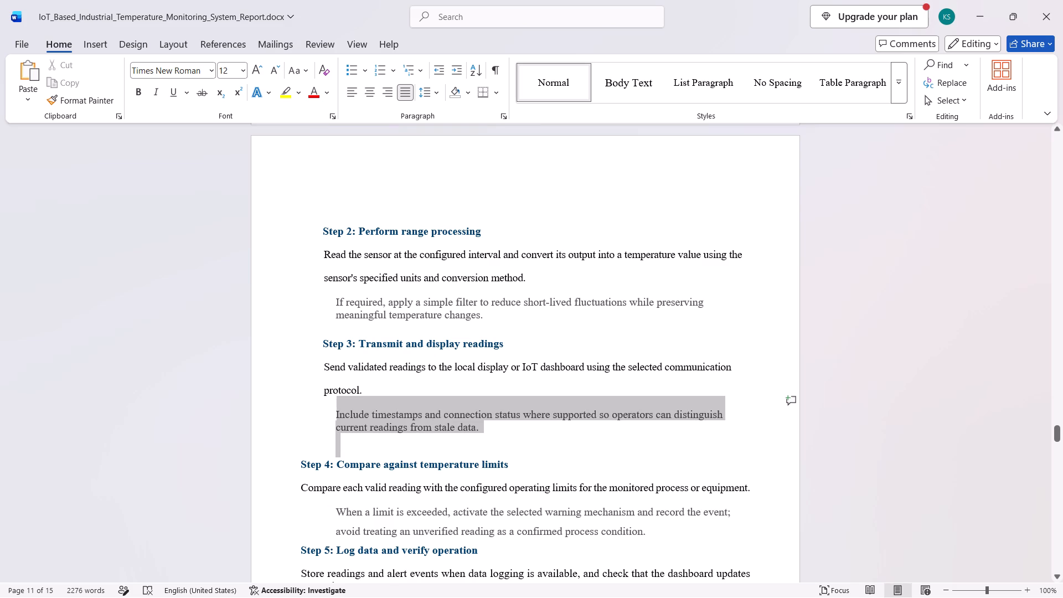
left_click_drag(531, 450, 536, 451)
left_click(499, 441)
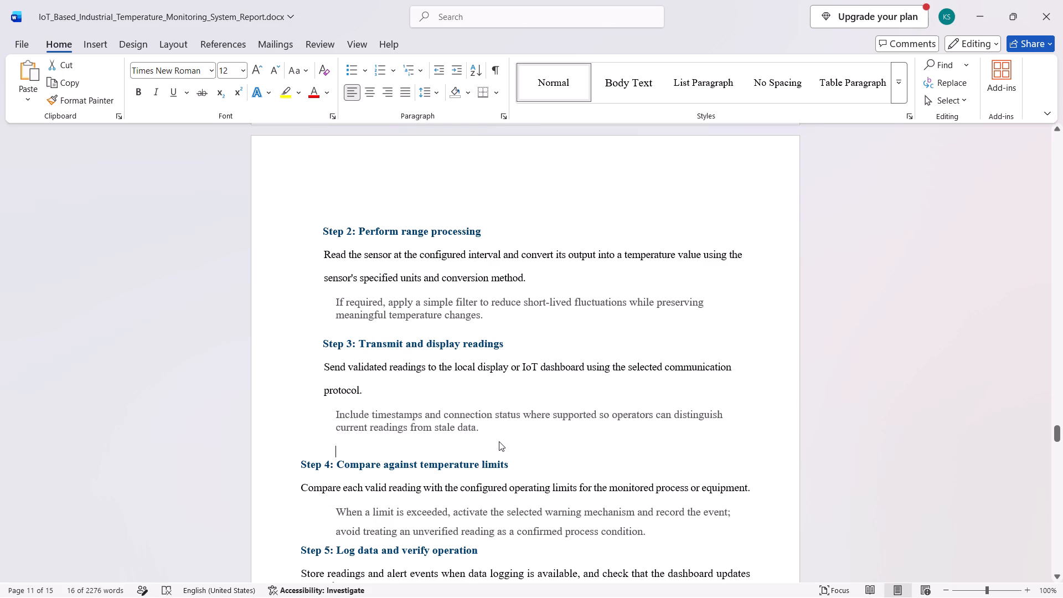
Indent the "Step 4: Compare against temperature limits" heading with leading spaces so it lines up with the Step 3 heading.
scroll(499, 441, "down", 2)
scroll(499, 441, "up", 1)
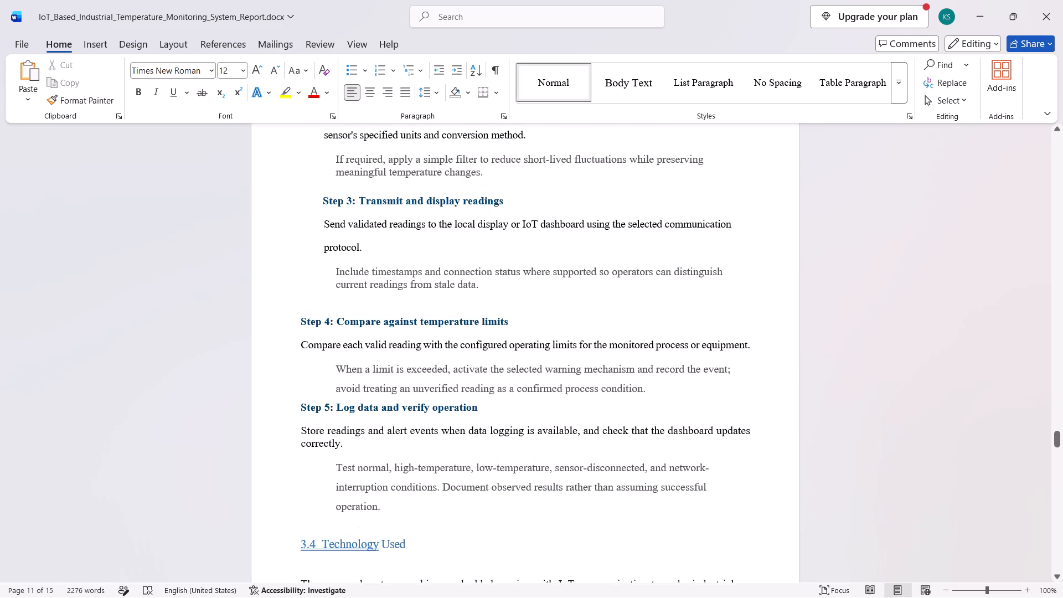
left_click(298, 326)
key("space")
key("space")
key("space")
key("space")
key("space")
key("space")
key("space")
key("space")
key("space")
key("space")
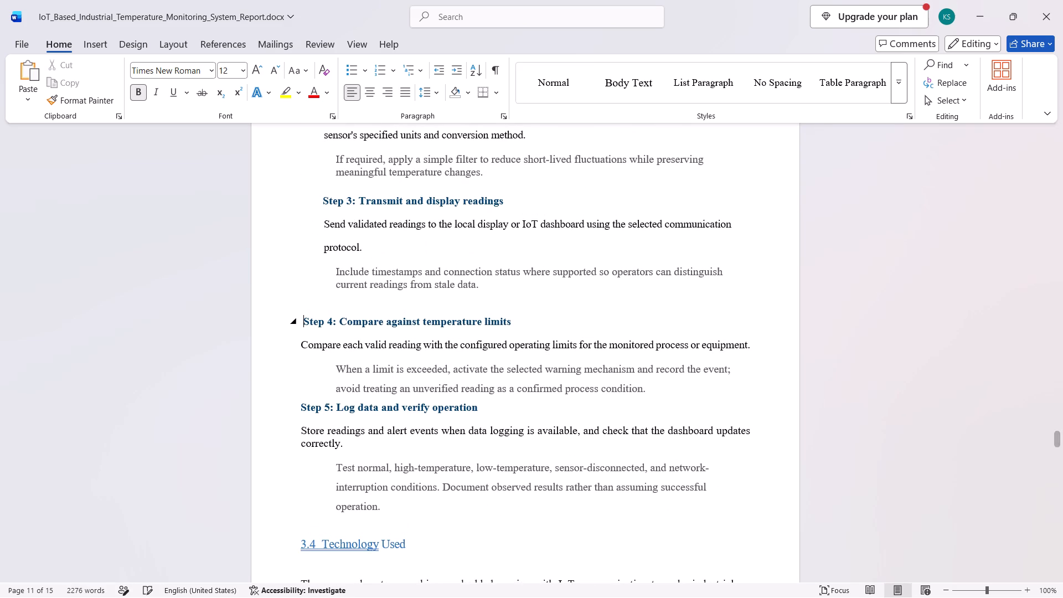
key("BackSpace")
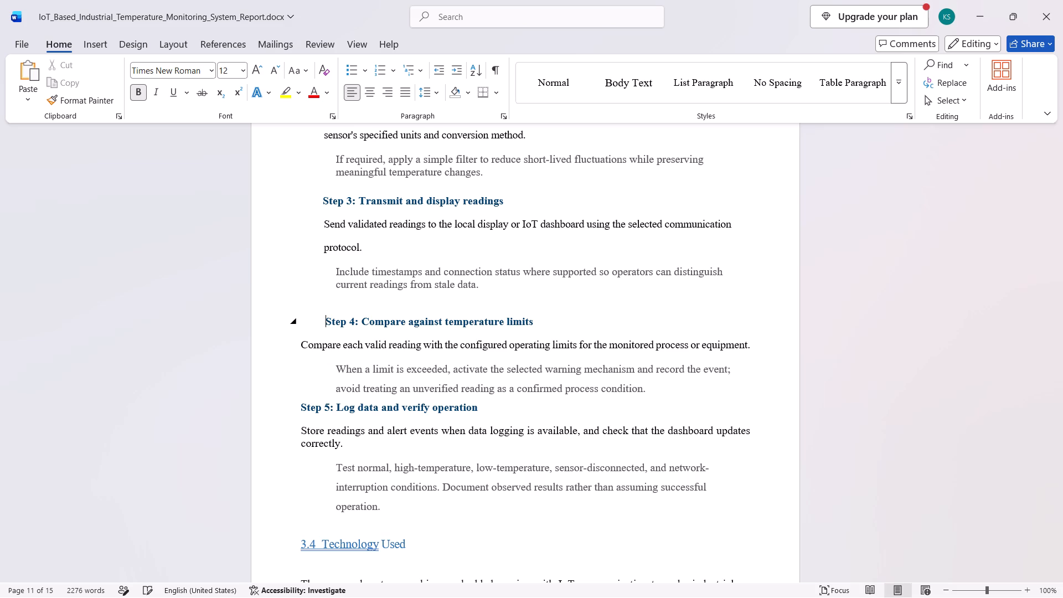
key("BackSpace")
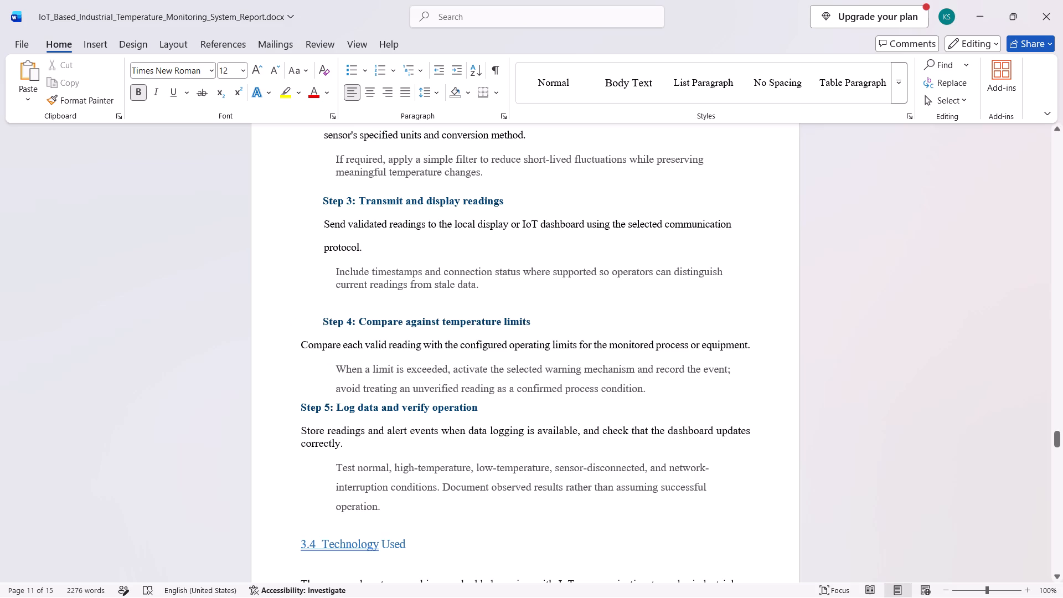
Indent the first line of the Step 4 body text with leading spaces to align with its heading.
left_click(301, 341)
key("space")
key("space")
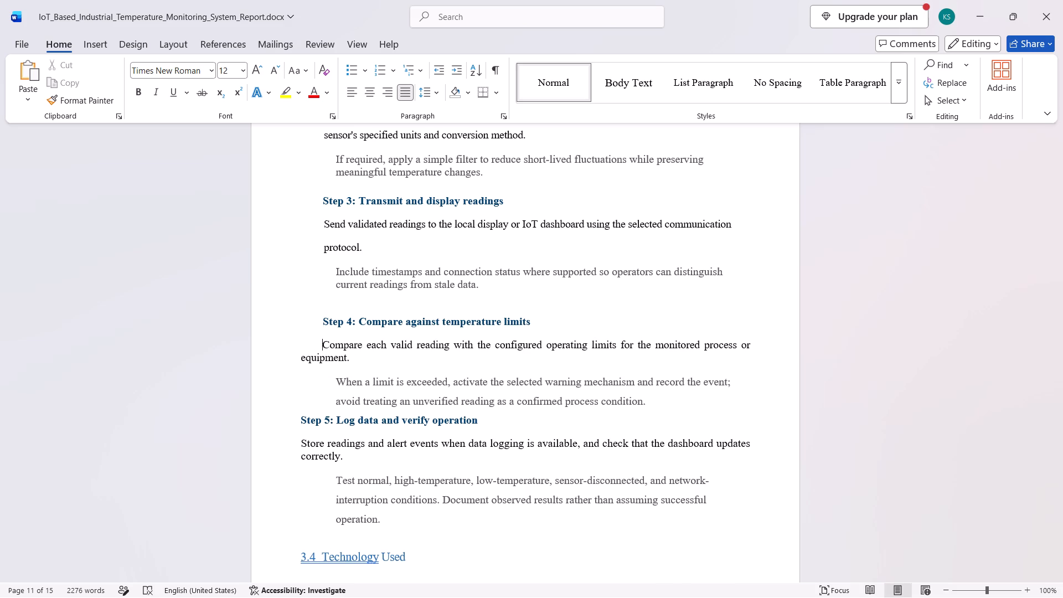
Break the Step 4 body text before "equipment." and indent that new line to match the line above.
left_click(757, 345)
key("Return")
key("space")
key("space")
key("space")
key("space")
key("space")
key("space")
key("space")
key("space")
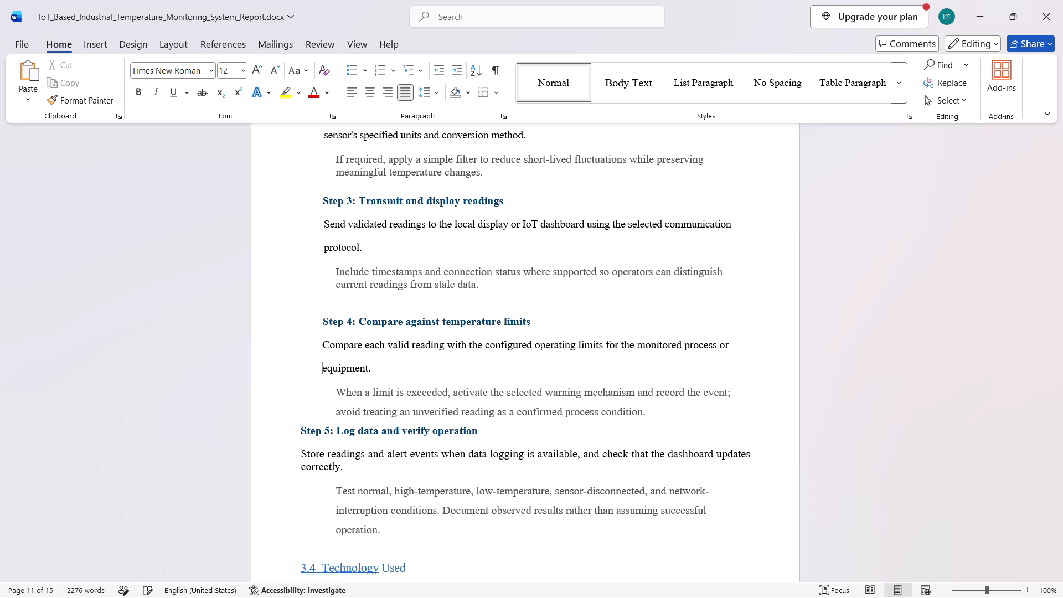
key("space")
key("BackSpace")
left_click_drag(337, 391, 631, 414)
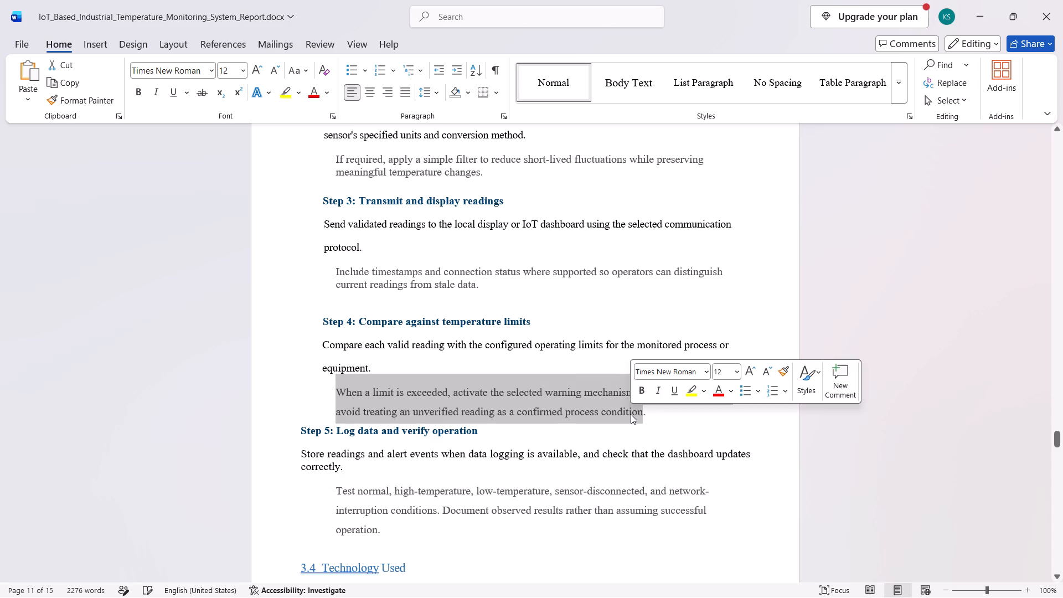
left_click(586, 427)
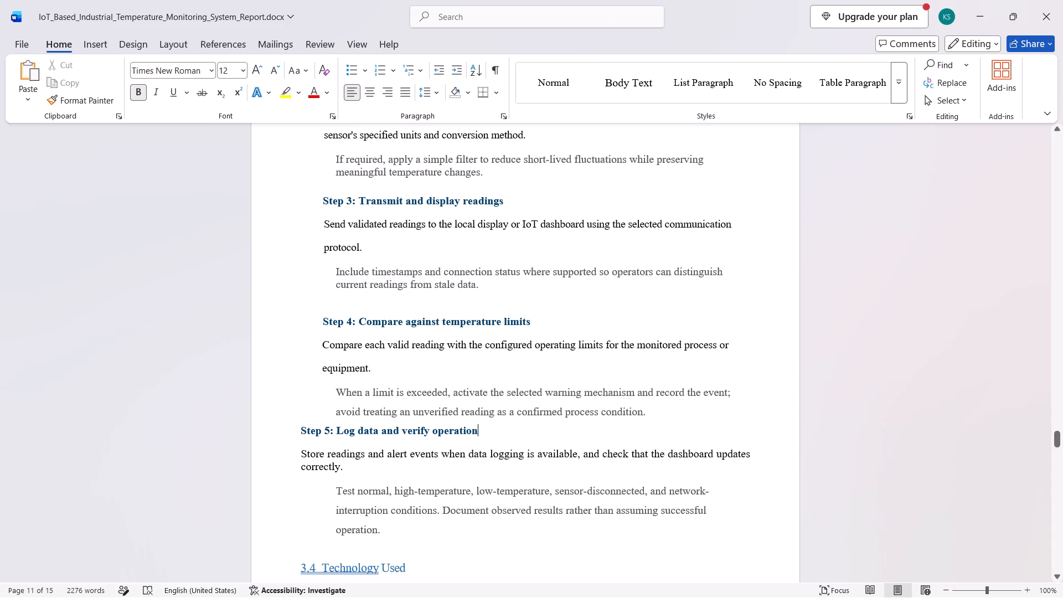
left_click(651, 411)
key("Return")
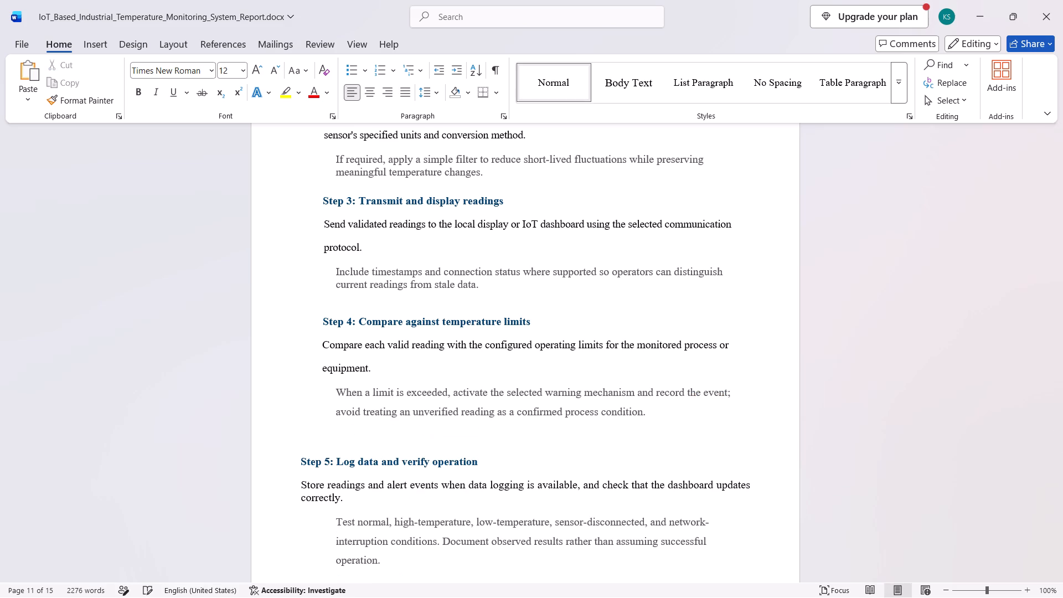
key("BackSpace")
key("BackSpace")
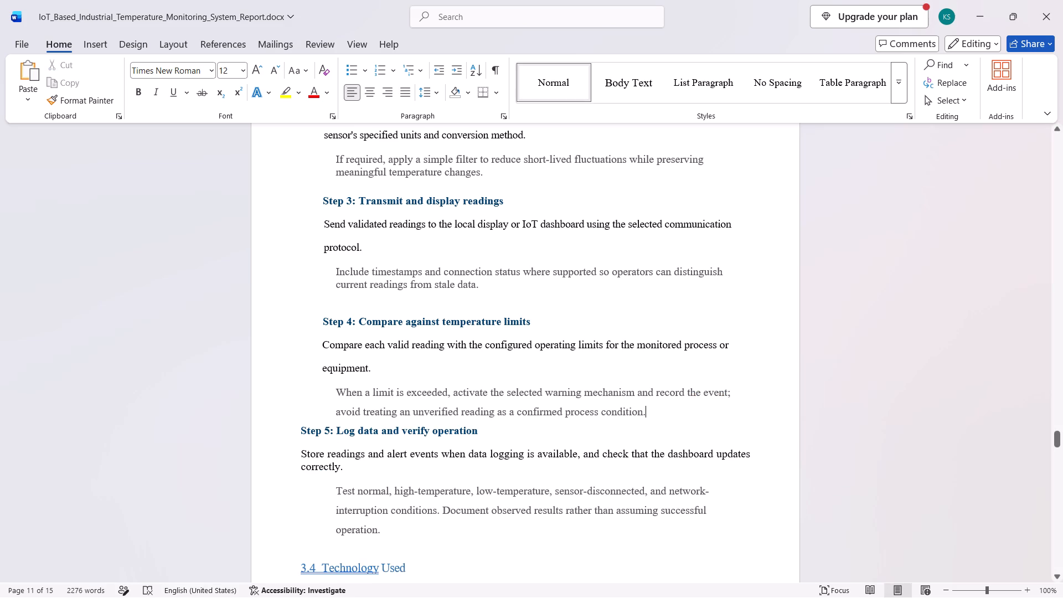
Indent the "Step 5: Log data and verify operation" heading with leading spaces so it lines up with the Step 4 heading.
left_click(301, 429)
key("space")
key("space")
key("space")
key("space")
key("space")
key("space")
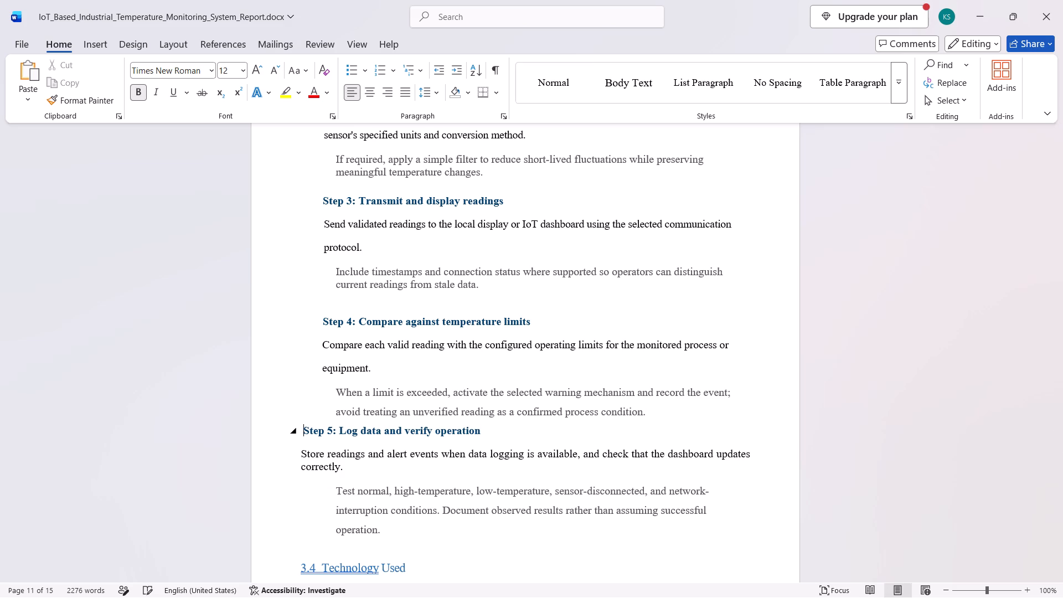
key("space")
key("space")
key("space")
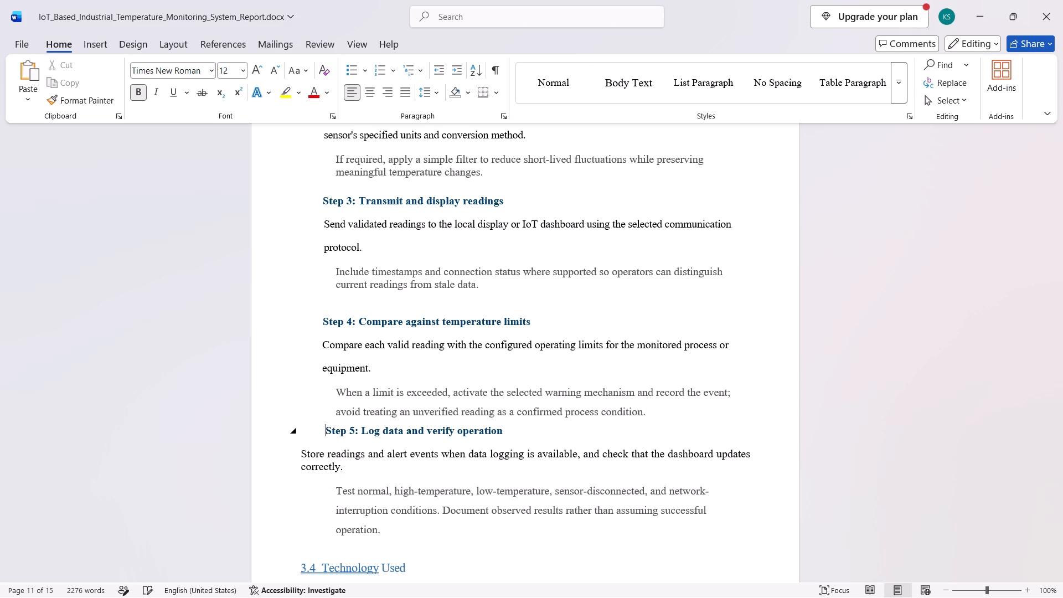
key("BackSpace")
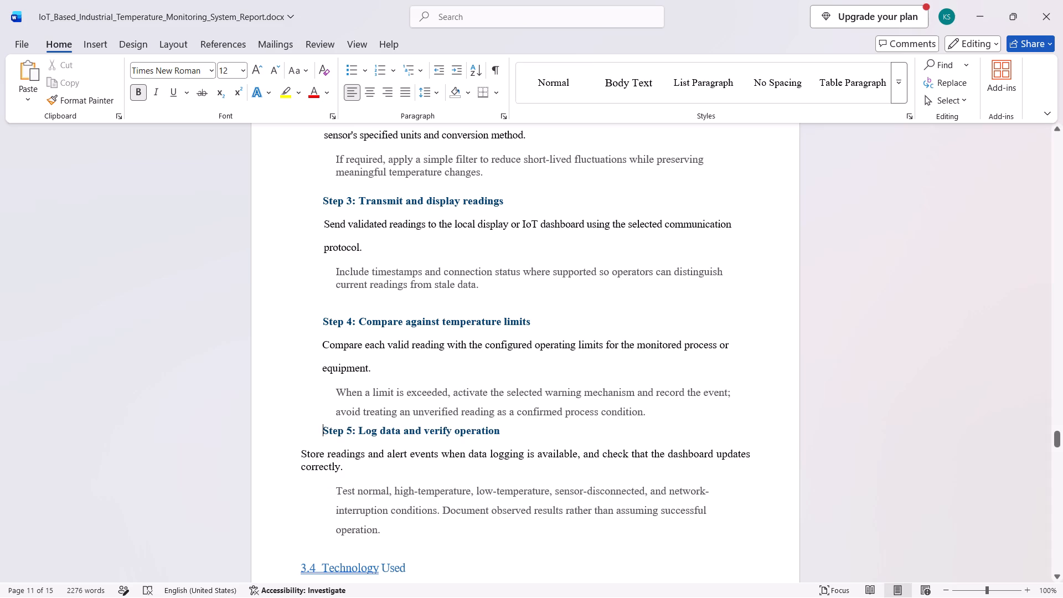
Indent the first line of the Step 5 body text, "Store readings and alert events", with leading spaces to align with its heading.
left_click(300, 448)
key("space")
key("space")
key("space")
key("space")
key("space")
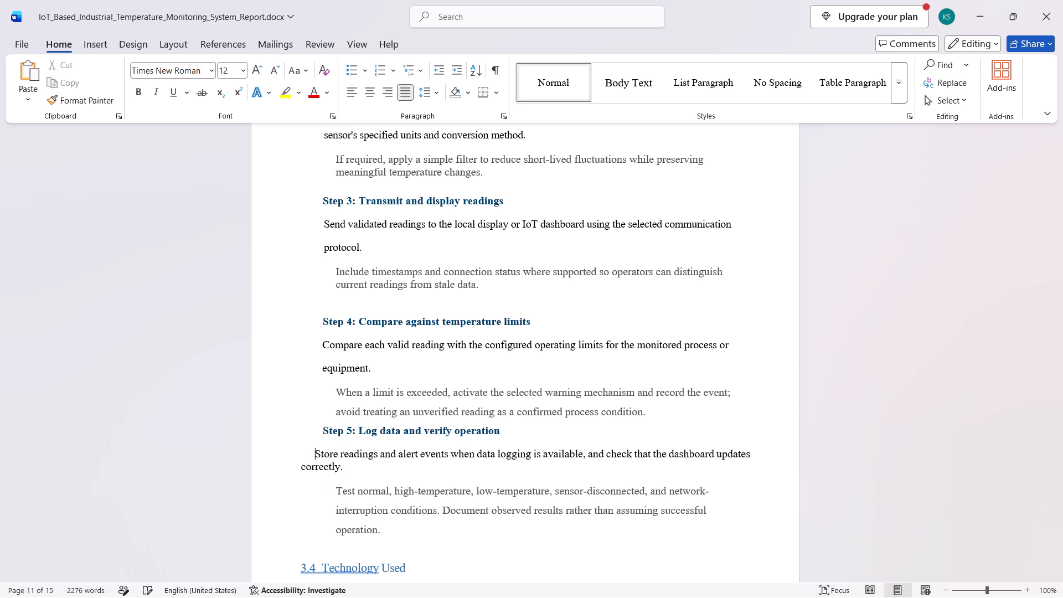
key("space")
key("space")
key("space")
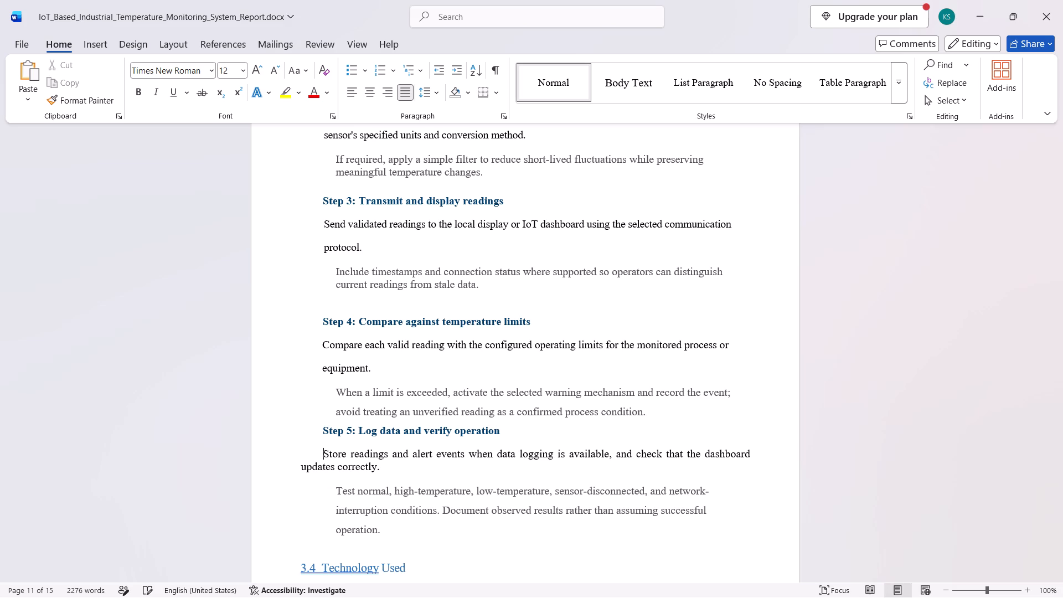
Break the Step 5 body text before "updates correctly." and indent that new line to match the line above.
left_click(758, 455)
key("Return")
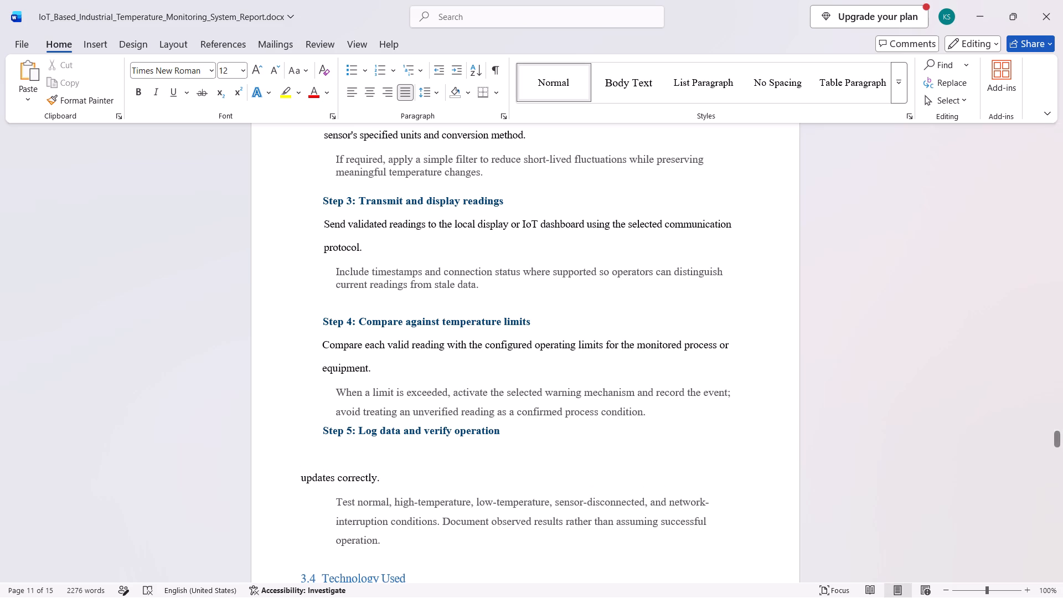
key("space")
key("space")
key("space")
key("space")
key("space")
key("space")
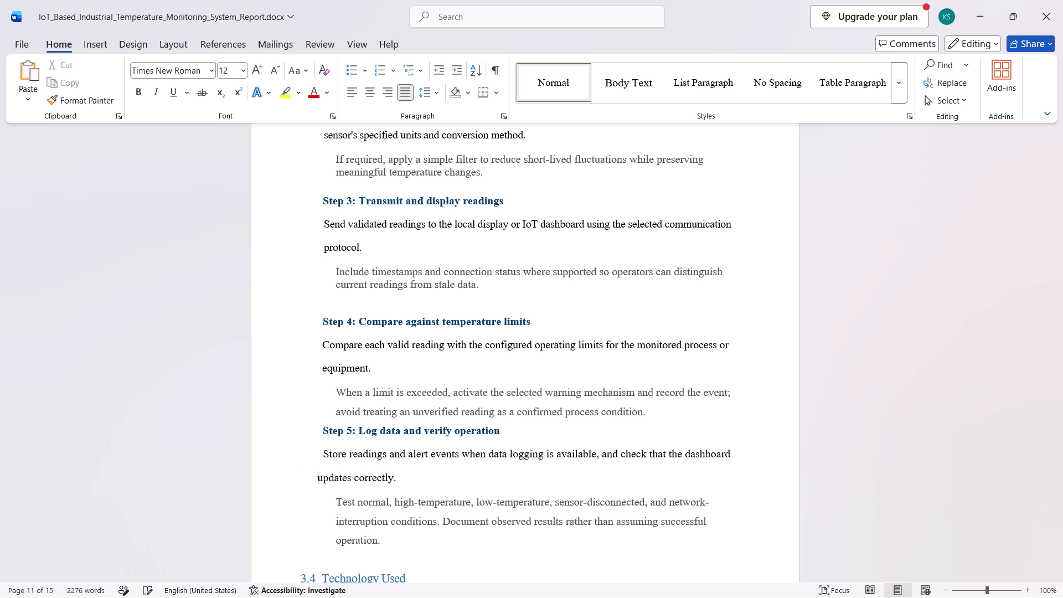
key("space")
key("space")
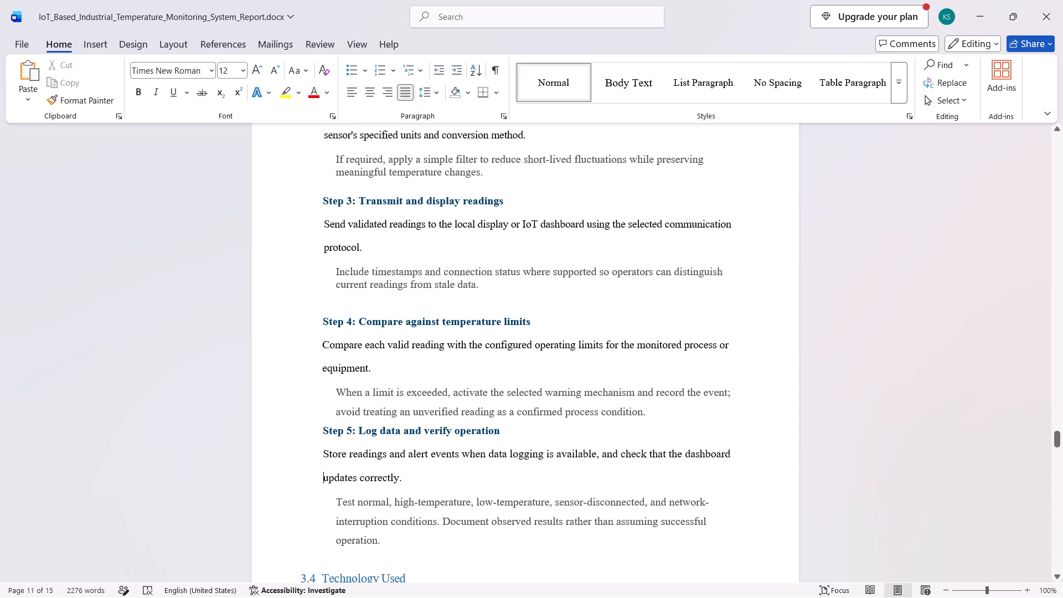
Examine the alignment of the Step 2 to Step 5 headings and their text on page 11.
left_click_drag(336, 497, 384, 541)
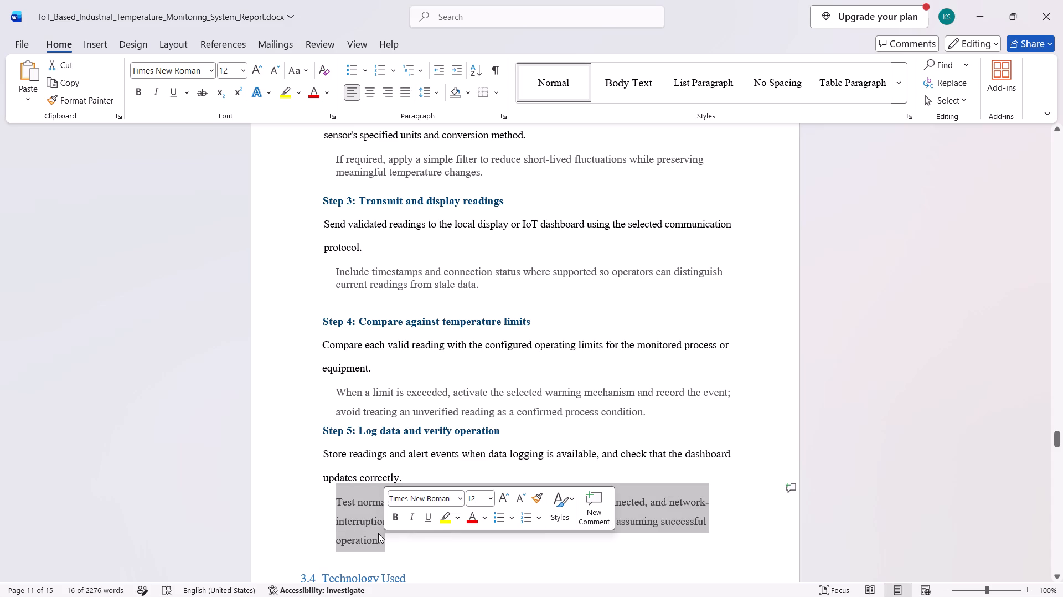
left_click(406, 542)
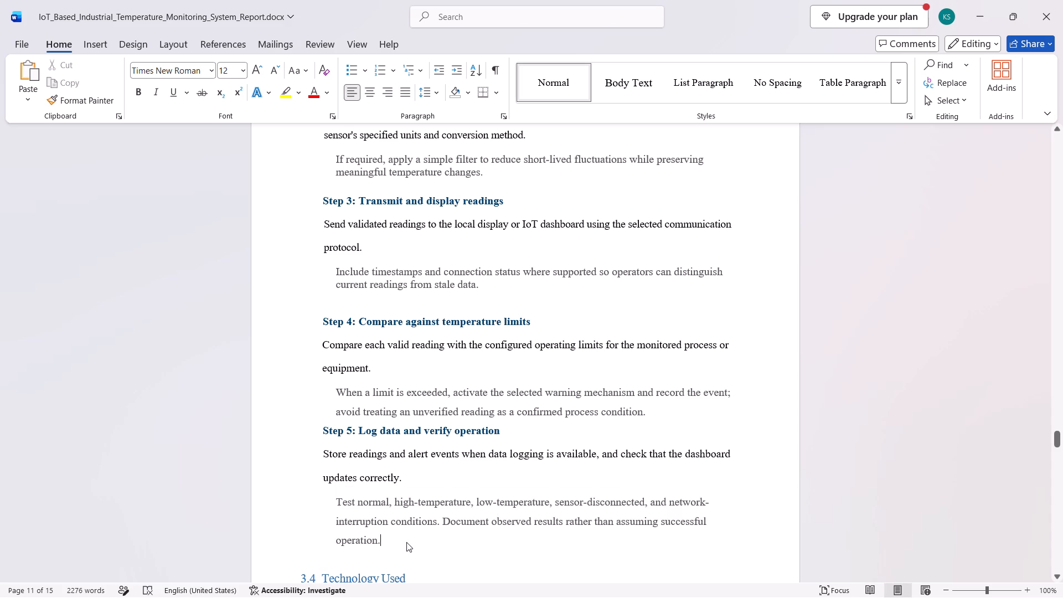
scroll(406, 542, "up", 1)
scroll(406, 542, "down", 1)
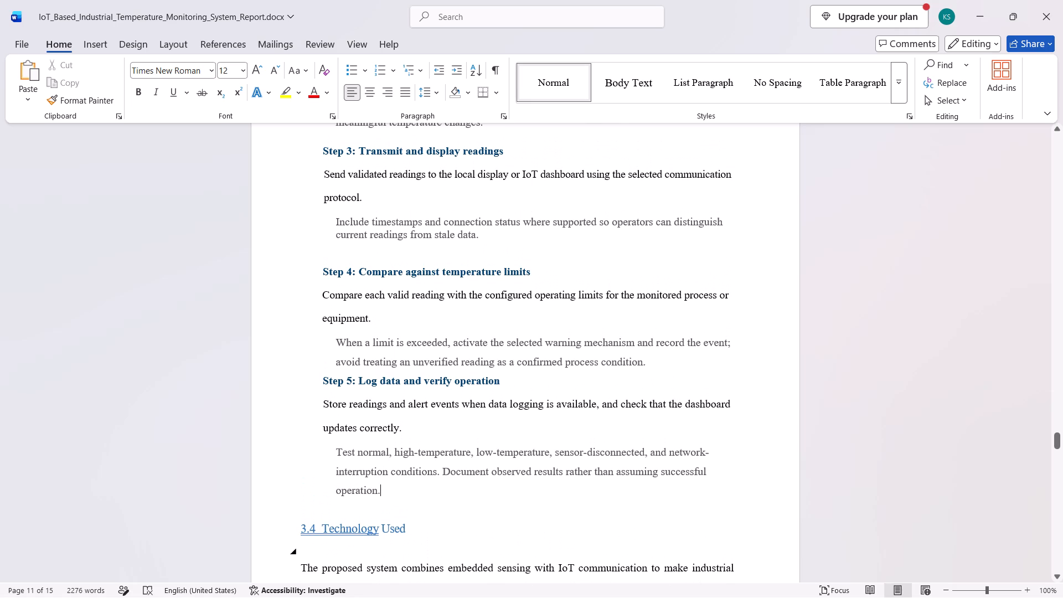
scroll(406, 542, "up", 1)
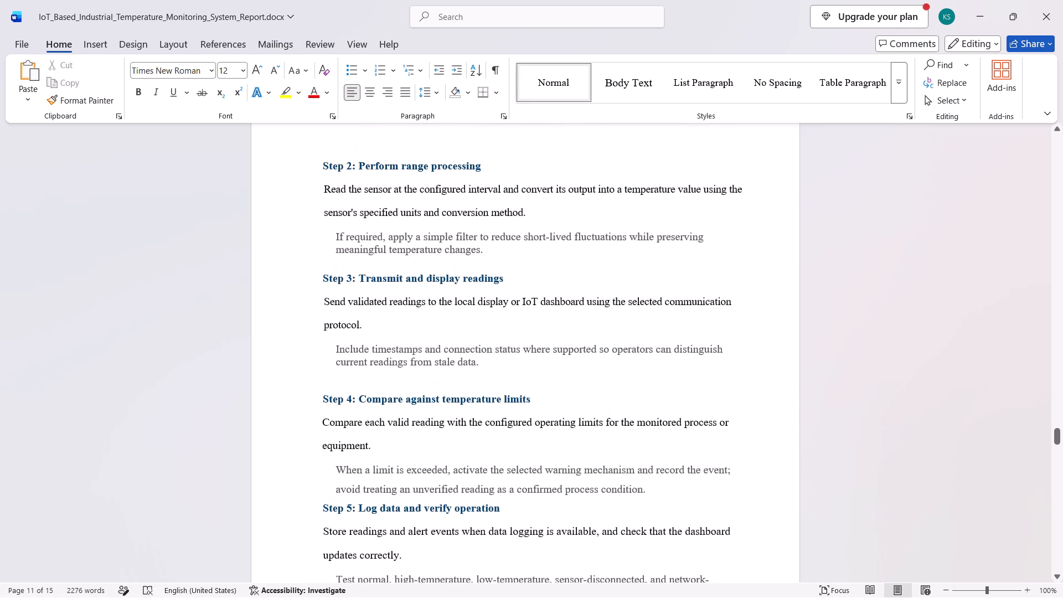
scroll(406, 542, "up", 1)
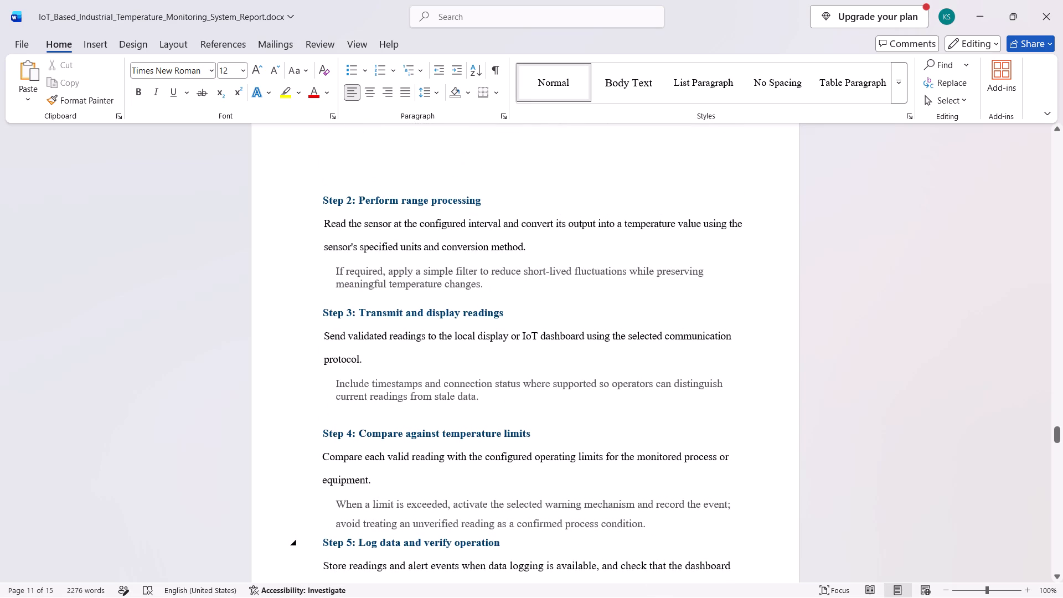
scroll(406, 542, "down", 3)
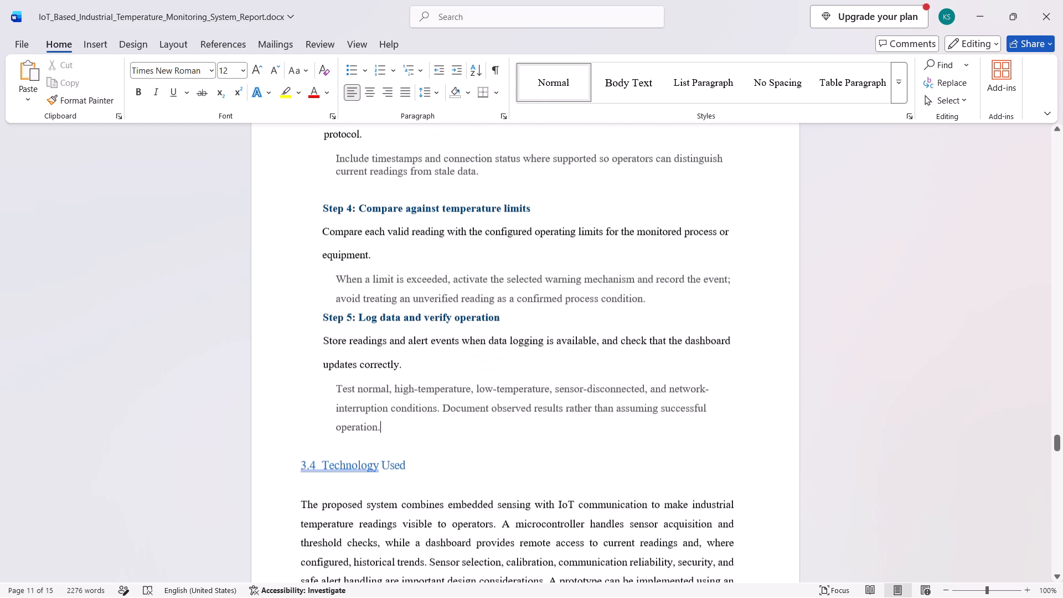
Indent the "3.4 Technology Used" heading with leading spaces to line up with the step headings above it.
scroll(406, 542, "down", 3)
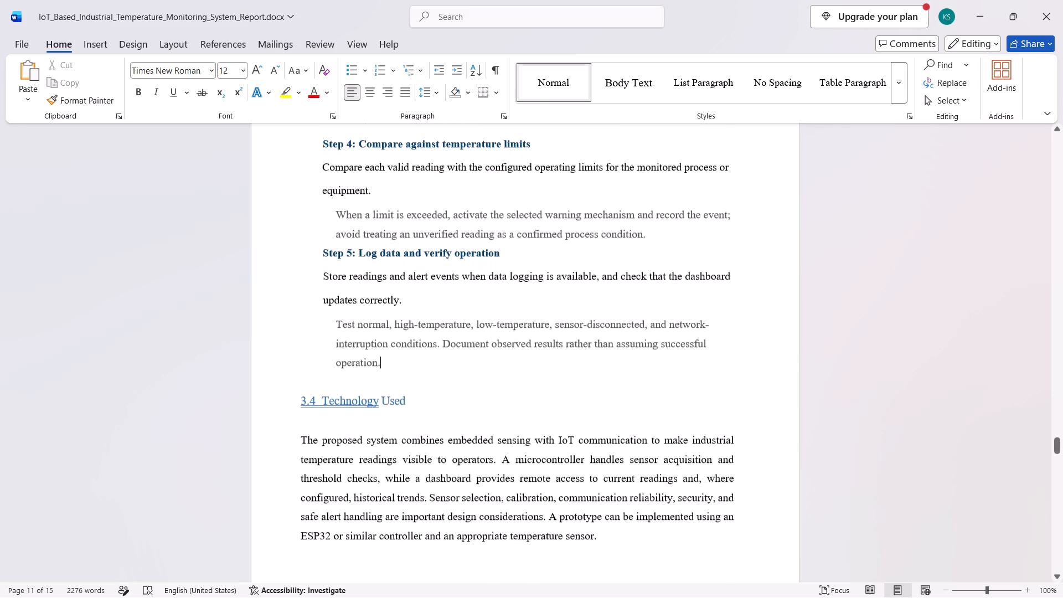
scroll(406, 541, "down", 1)
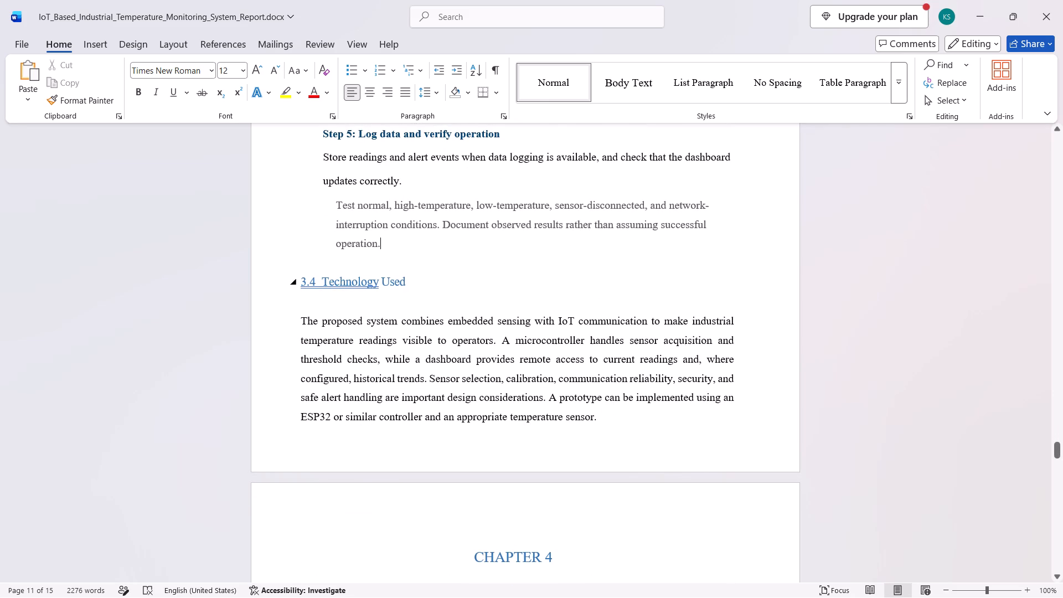
left_click(298, 279)
left_click(301, 279)
key("space")
key("space")
key("space")
key("space")
key("space")
key("space")
key("space")
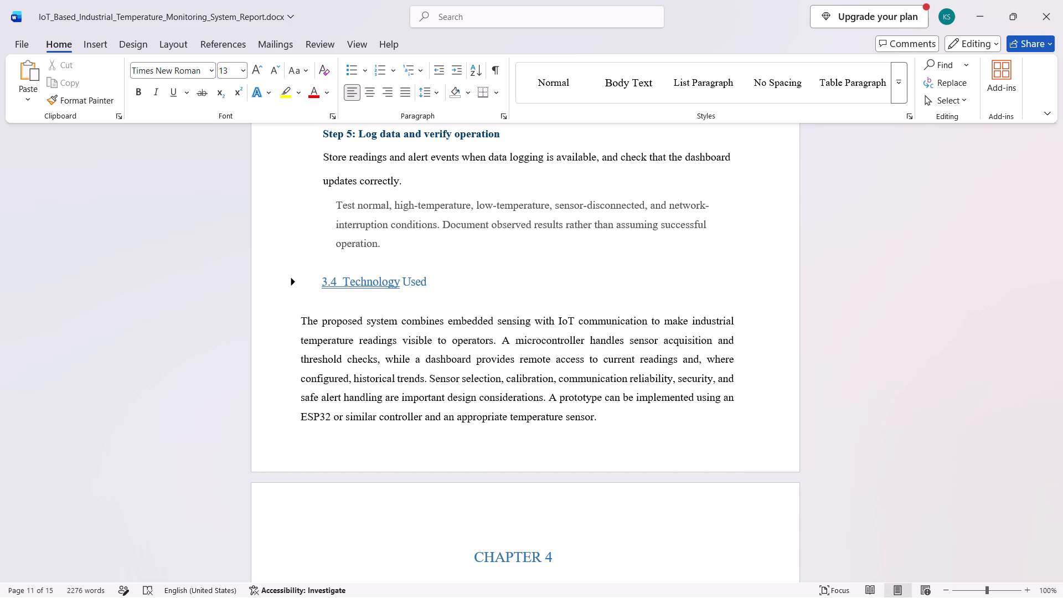
Indent the first line of the paragraph under "3.4 Technology Used" with leading spaces to line up with its heading.
left_click(301, 319)
key("space")
key("space")
key("space")
key("space")
key("space")
key("space")
key("space")
key("space")
key("space")
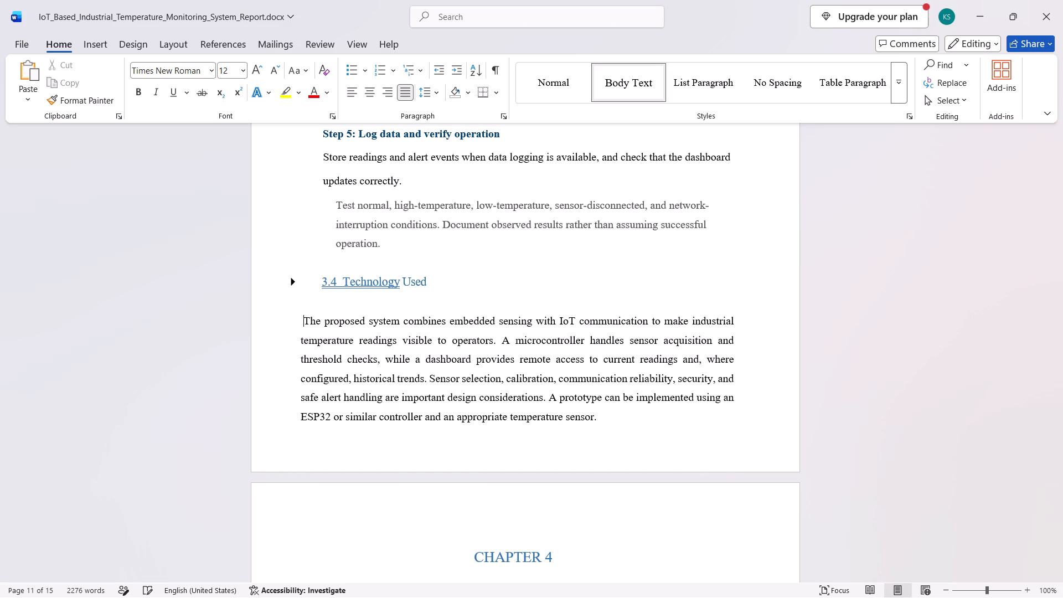
key("BackSpace")
key("BackSpace")
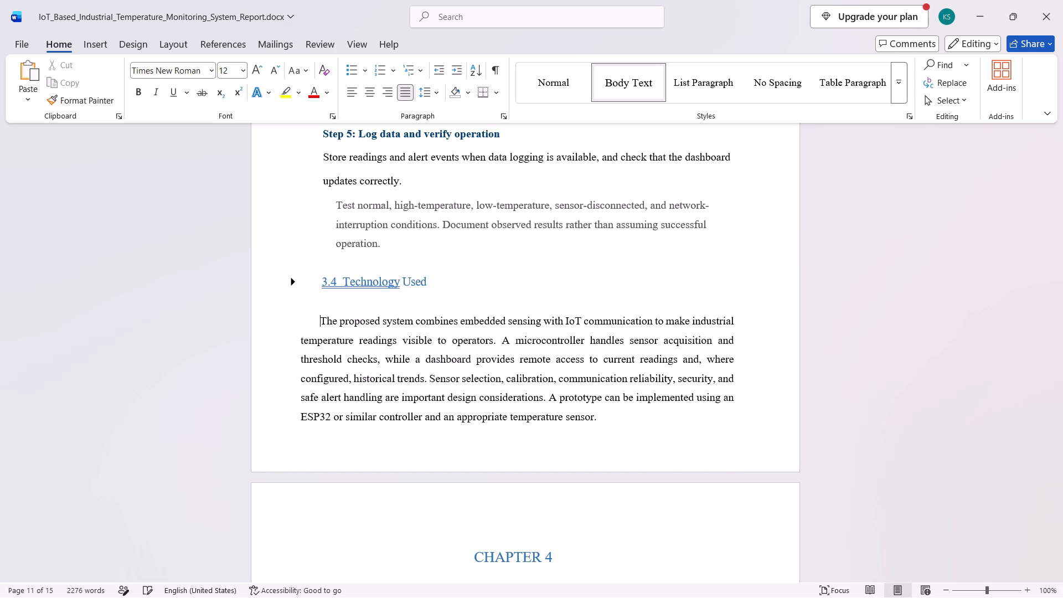
Break the section 3.4 paragraph before "temperature readings visible" and indent that new line to match the line above.
left_click(298, 345)
key("space")
key("space")
key("space")
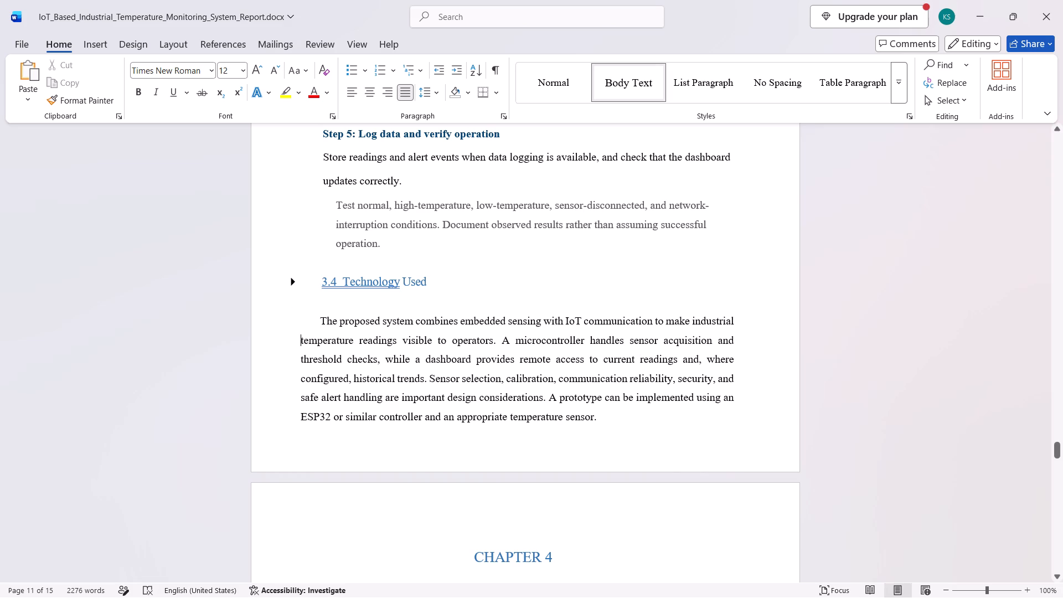
left_click(746, 325)
key("Return")
key("space")
key("space")
key("space")
key("space")
key("space")
key("space")
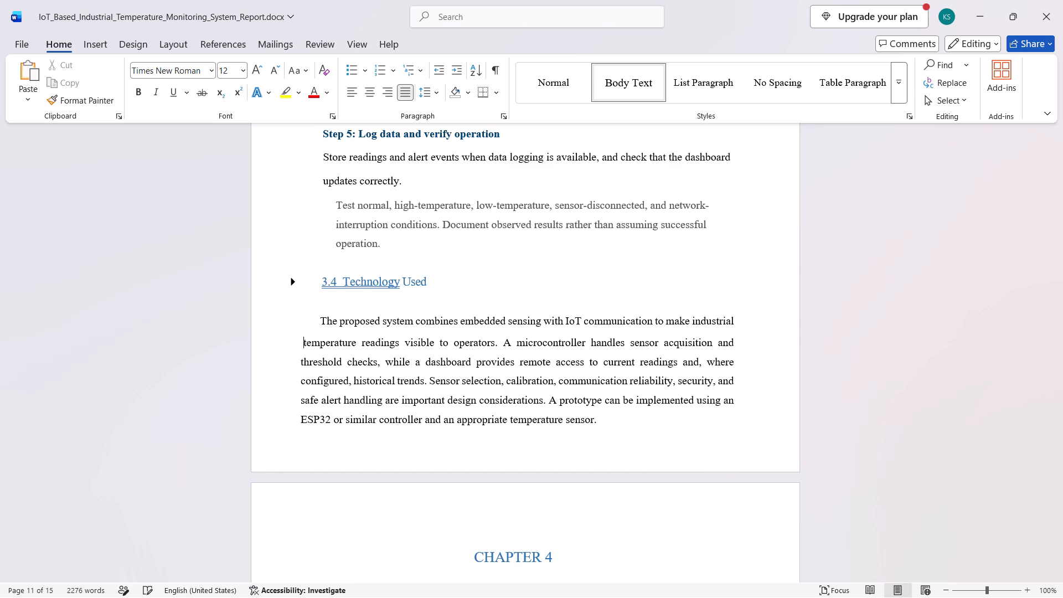
key("space")
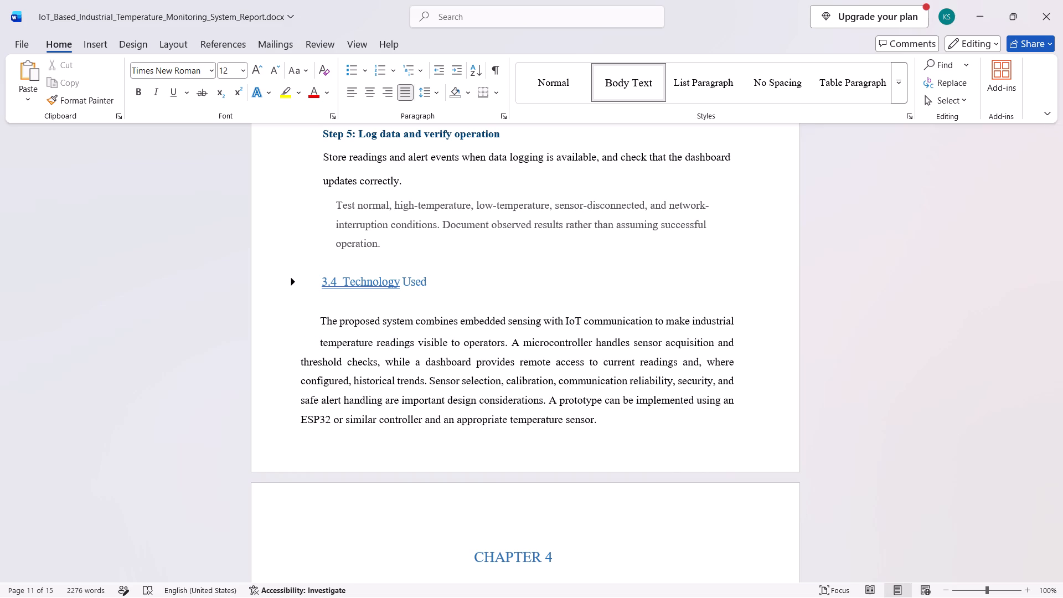
Break the section 3.4 paragraph before "threshold checks" and indent that new line to match the lines above.
left_click(752, 344)
key("Return")
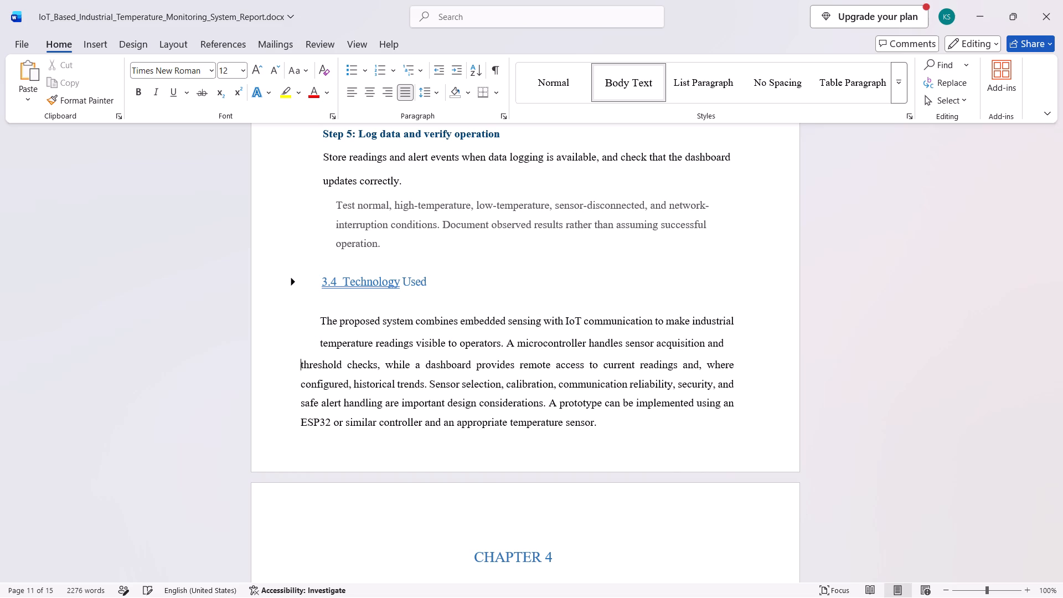
key("space")
key("space")
key("space")
key("space")
key("space")
key("space")
key("space")
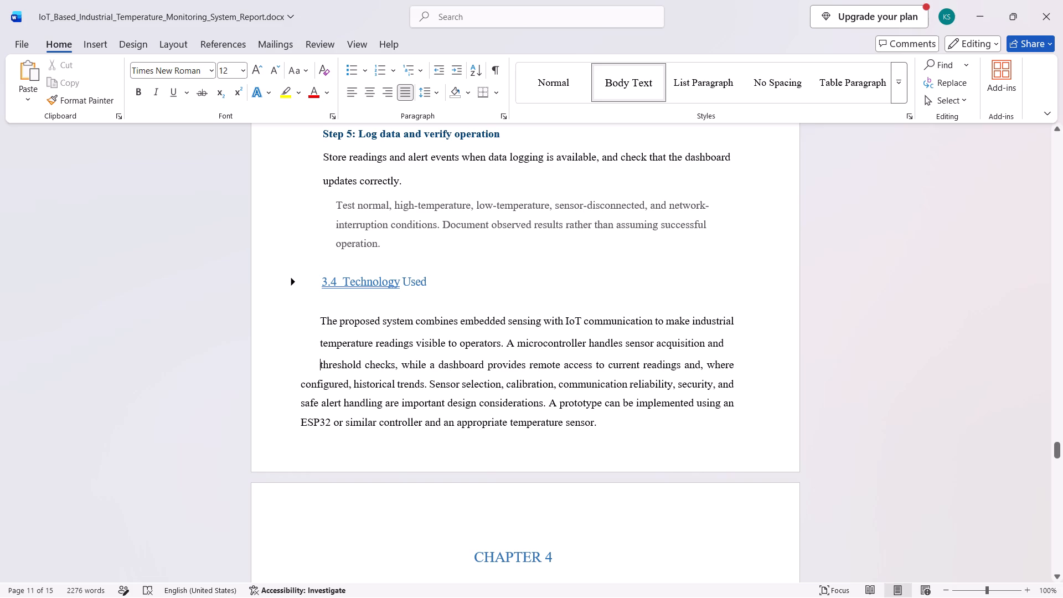
Break the section 3.4 paragraph before "configured, historical trends" and indent that new line to match the lines above.
left_click(737, 365)
key("Return")
key("space")
key("space")
key("space")
key("space")
key("space")
key("space")
key("space")
key("space")
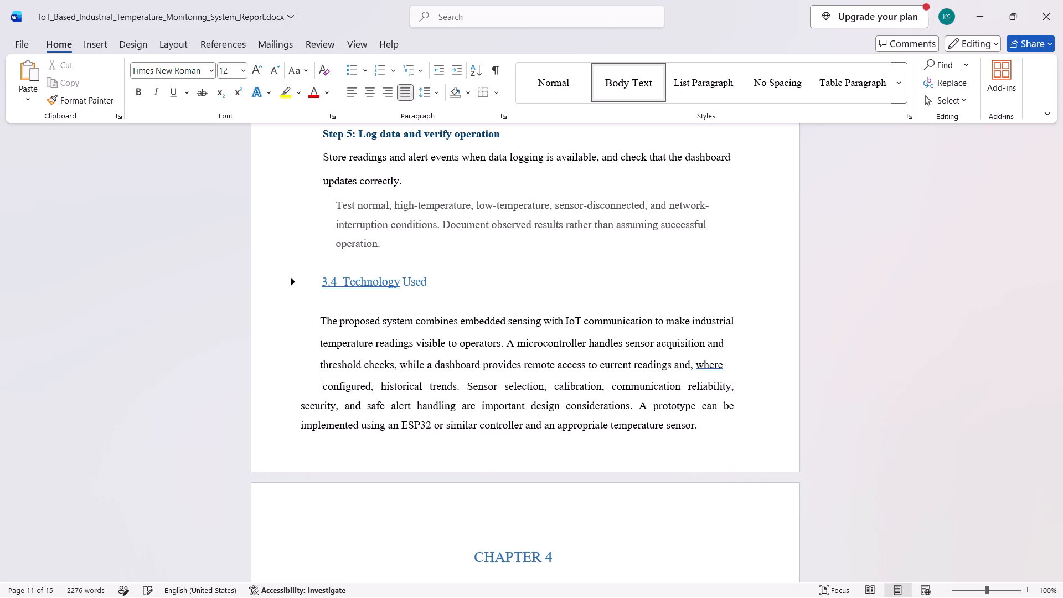
key("BackSpace")
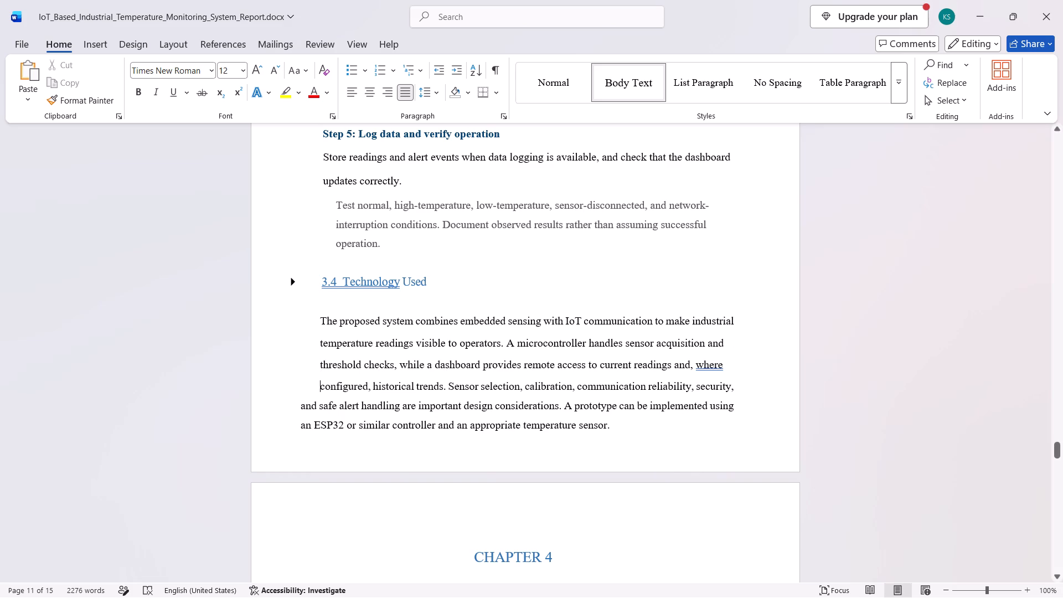
Break the section 3.4 paragraph before "and safe alert handling" and indent that new line to match the lines above.
left_click(743, 387)
key("Return")
key("space")
key("space")
key("space")
key("space")
key("space")
key("space")
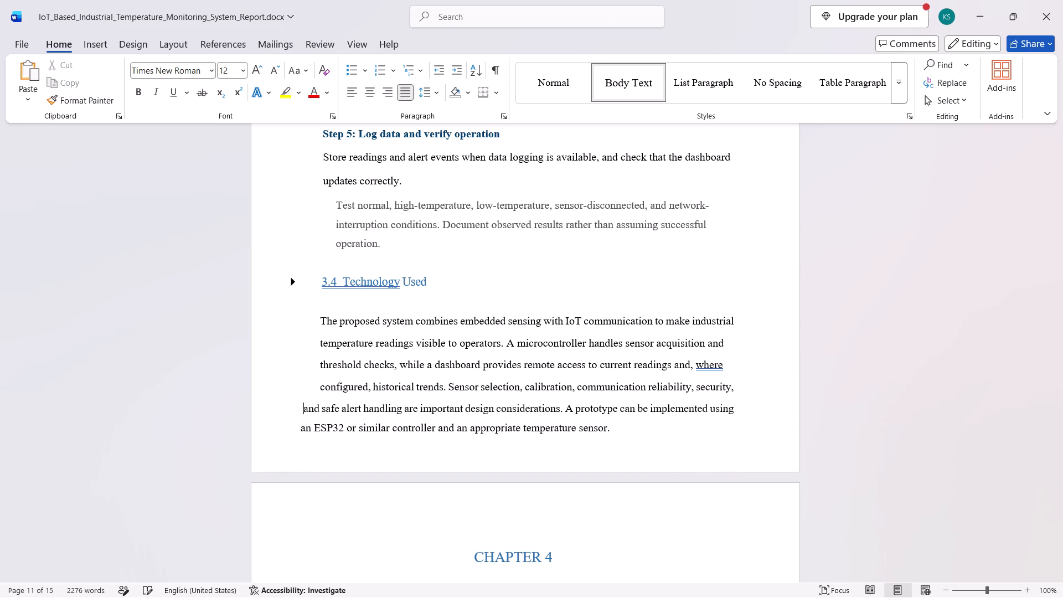
key("space")
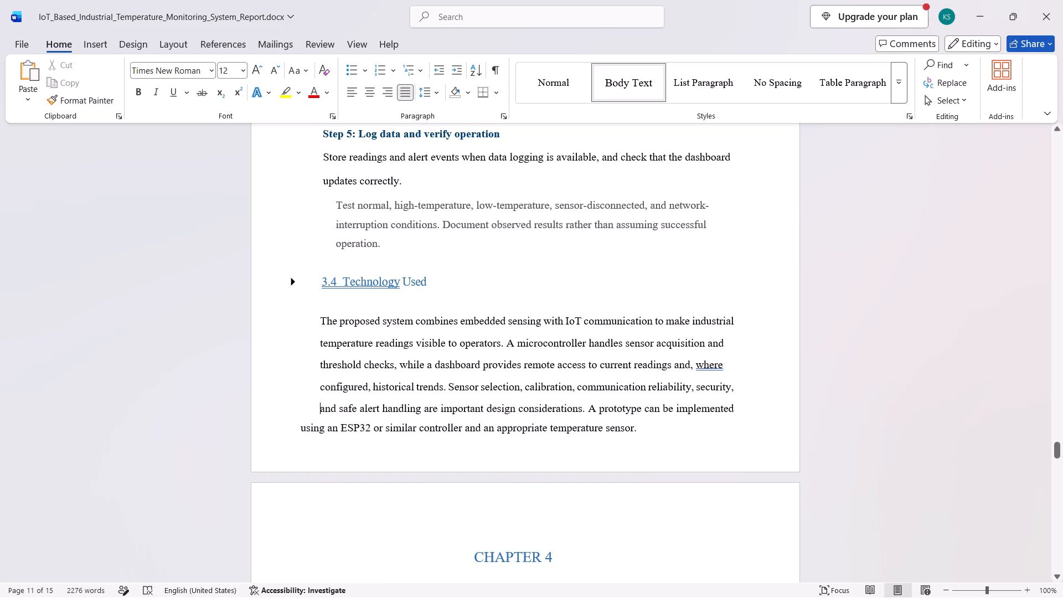
Break the section 3.4 paragraph before "using an ESP32" and indent that new line to match the lines above.
left_click(746, 405)
key("Return")
key("space")
key("space")
key("space")
key("space")
key("space")
key("space")
key("space")
key("space")
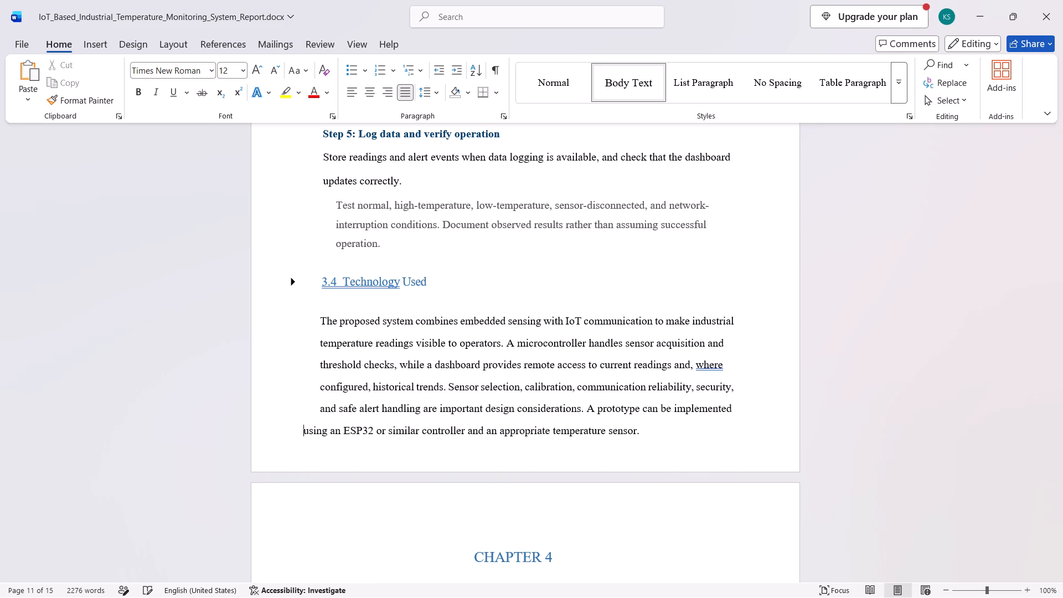
key("BackSpace")
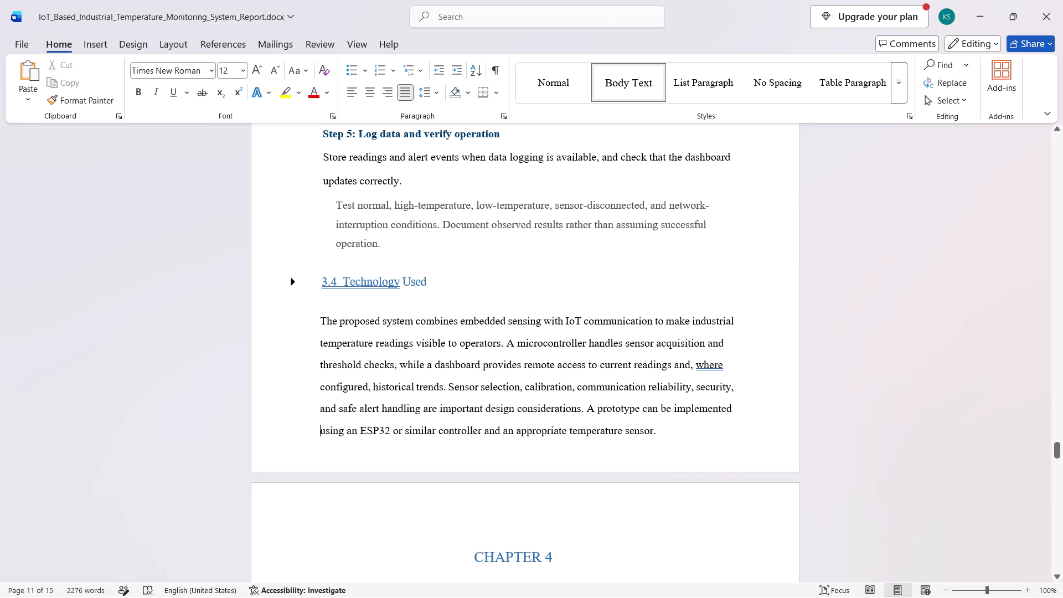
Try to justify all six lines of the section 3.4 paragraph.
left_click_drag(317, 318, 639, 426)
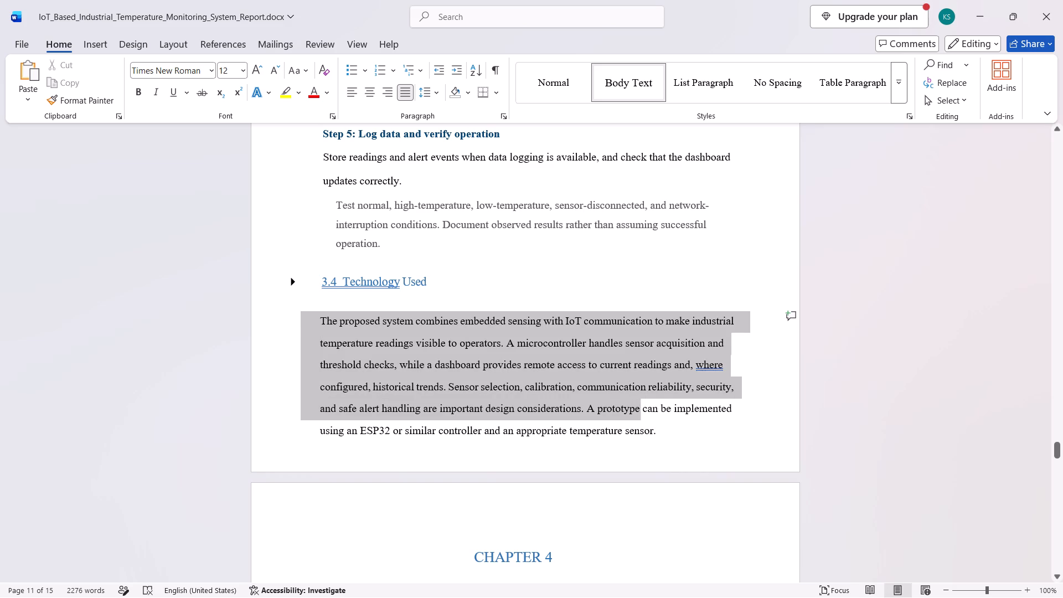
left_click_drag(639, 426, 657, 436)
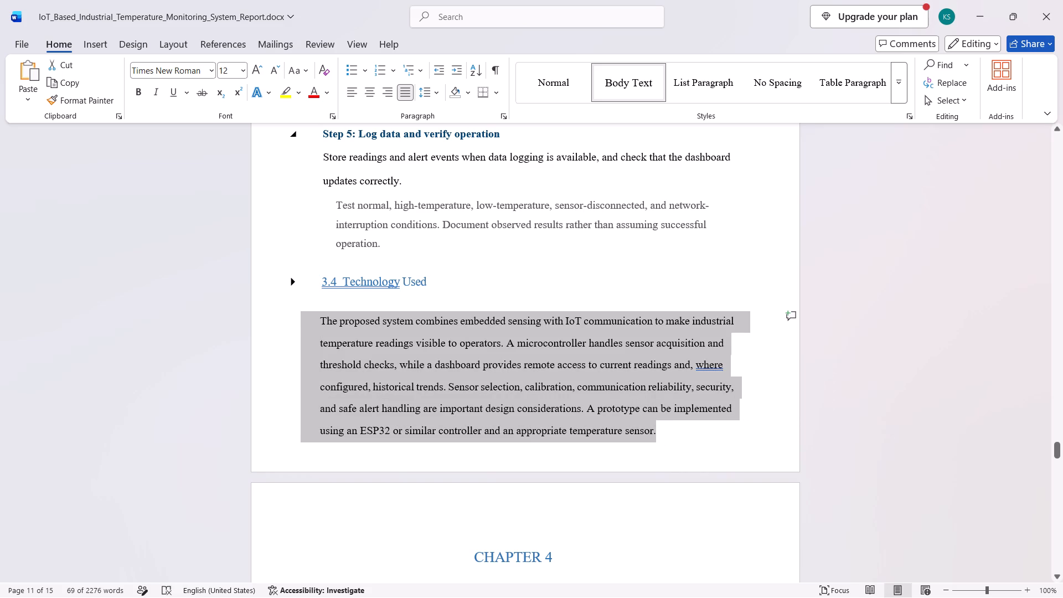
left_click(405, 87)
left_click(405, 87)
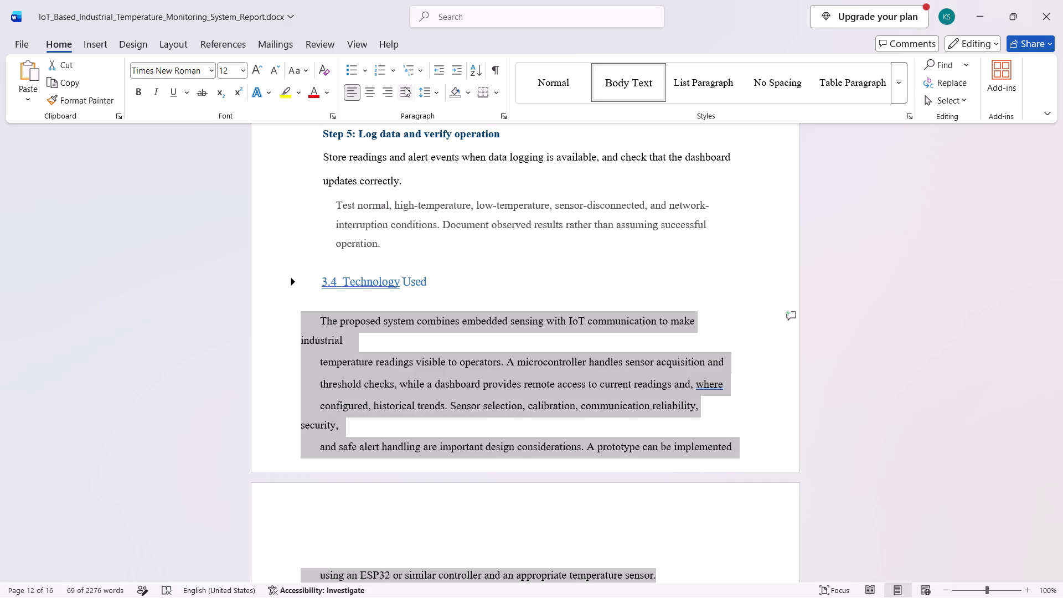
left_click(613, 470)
In Chapter 4, break the "Evaluate the prototype" text before "comparing" and indent that word to match the line above.
scroll(613, 470, "down", 1)
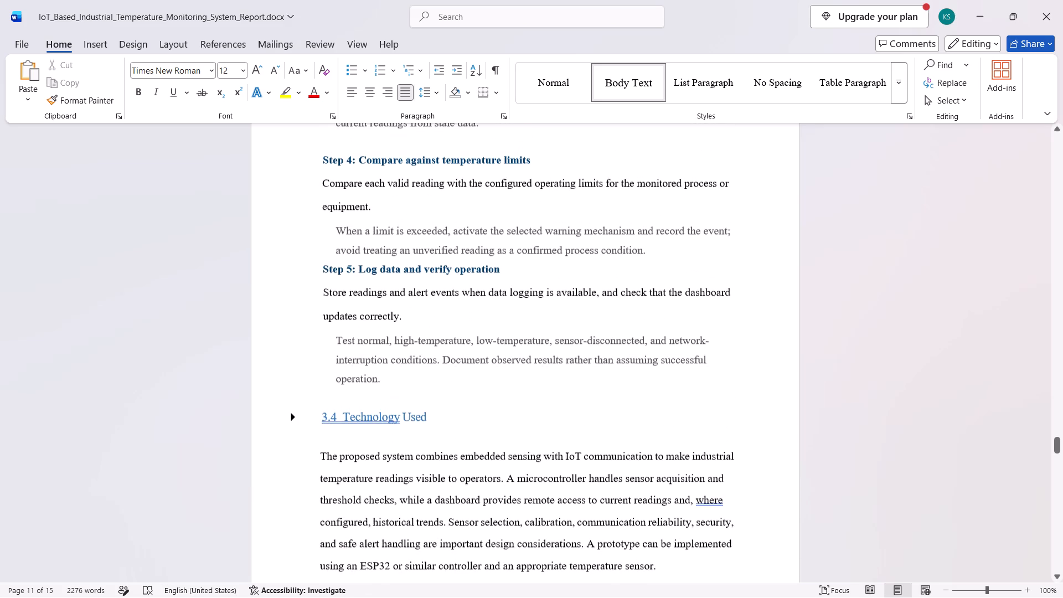
scroll(613, 470, "down", 2)
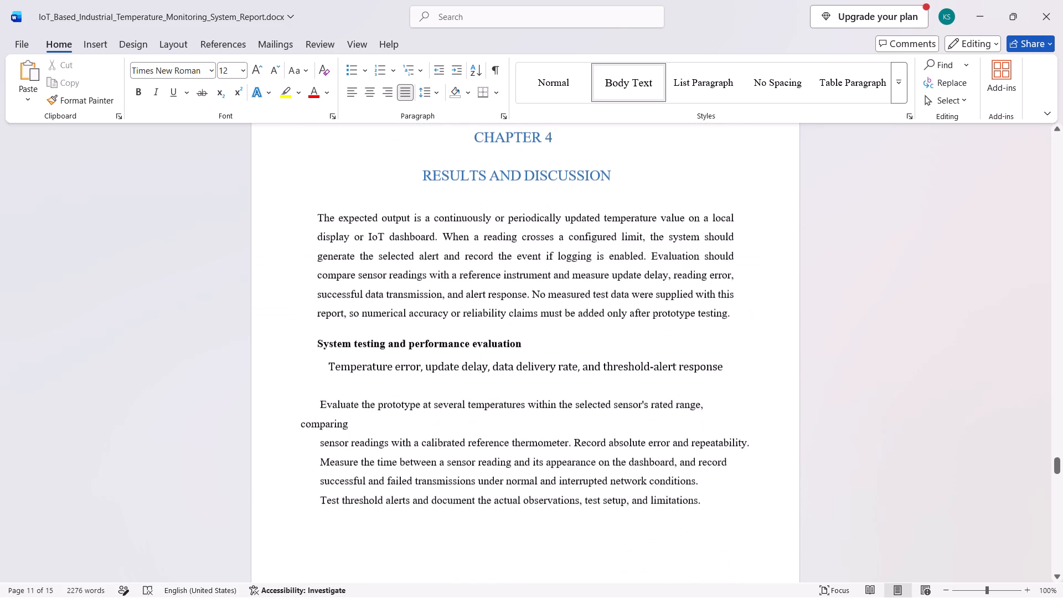
scroll(613, 470, "down", 1)
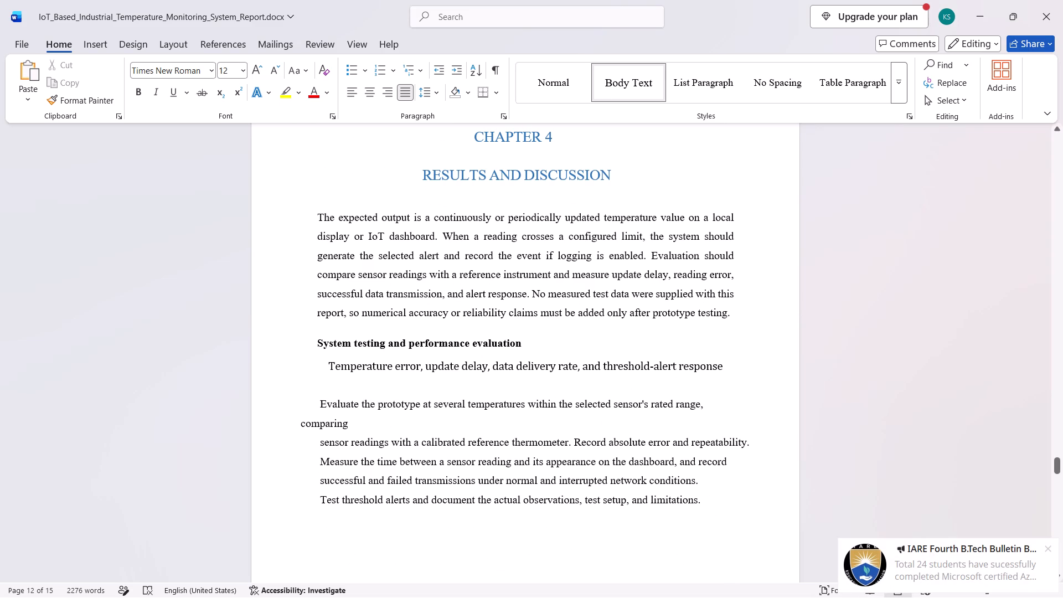
left_click(299, 422)
key("space")
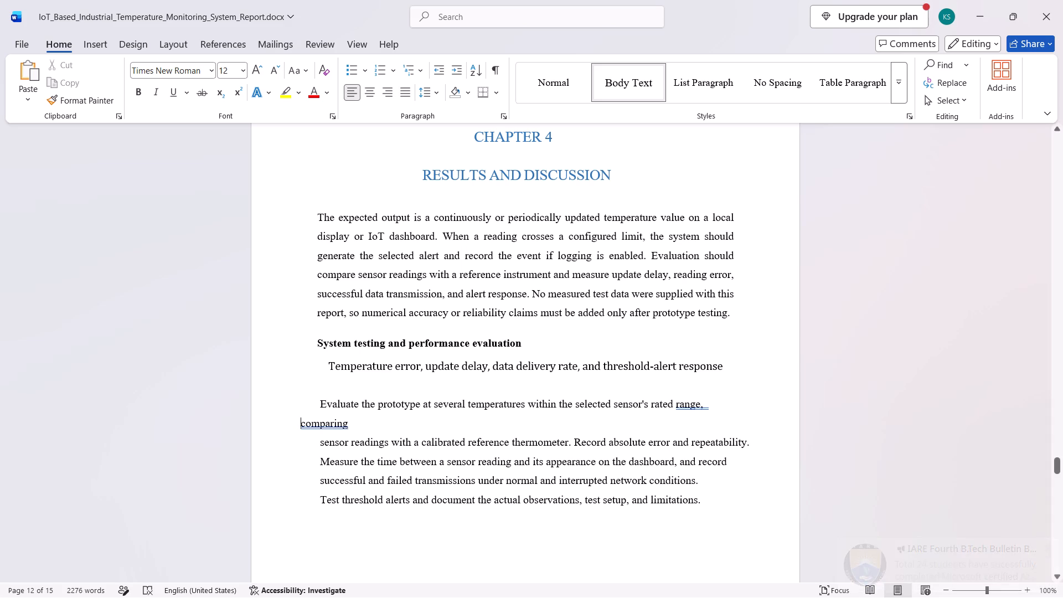
left_click(719, 405)
key("Return")
key("space")
key("space")
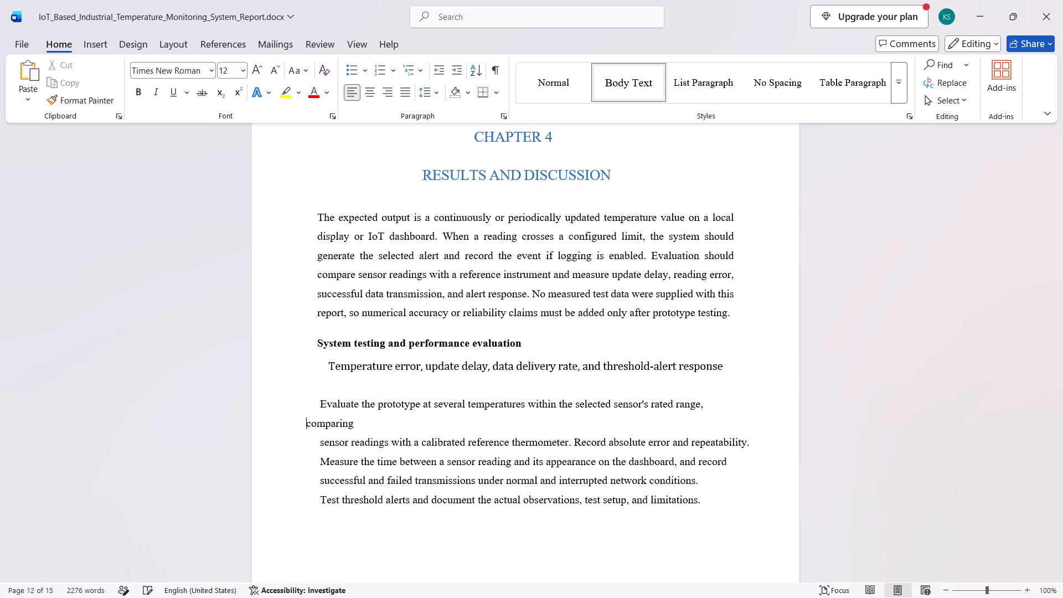
key("space")
key("BackSpace")
key("space")
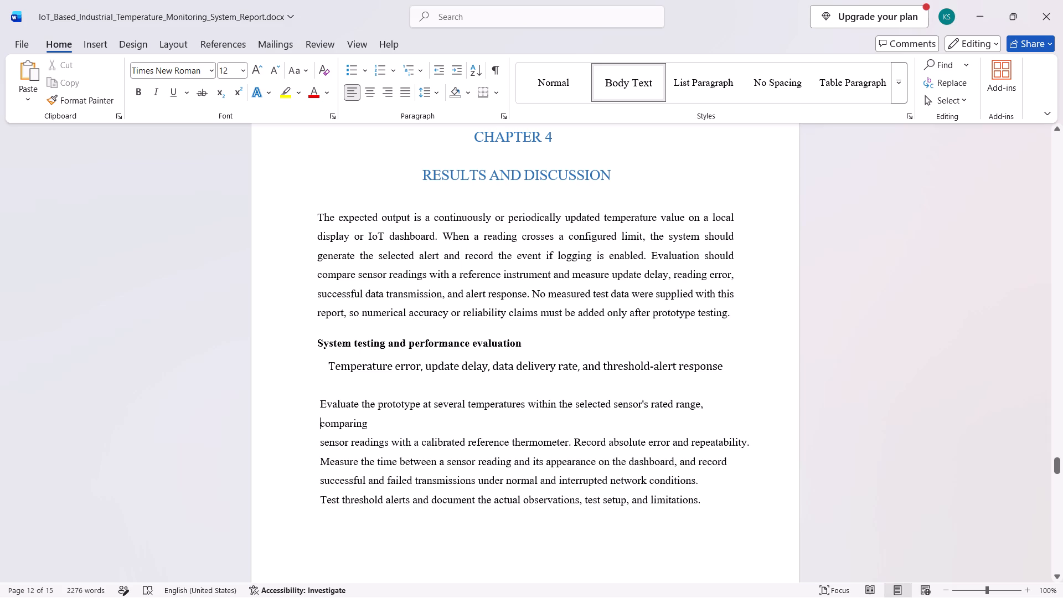
Justify the Chapter 4 evaluation text from "comparing" through "test setup, and limitations.".
left_click_drag(320, 435, 536, 484)
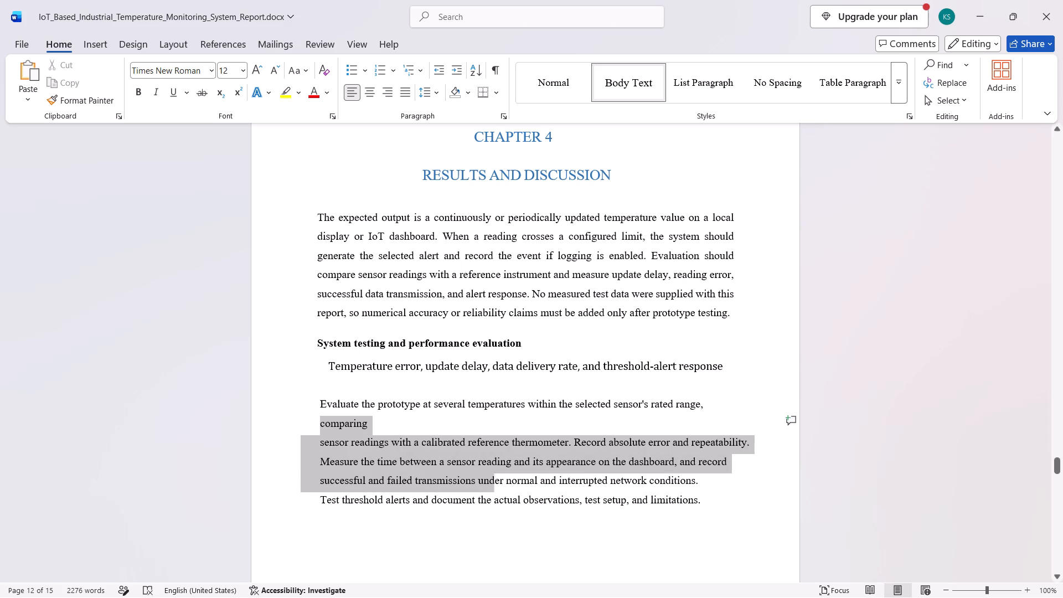
left_click_drag(536, 484, 712, 509)
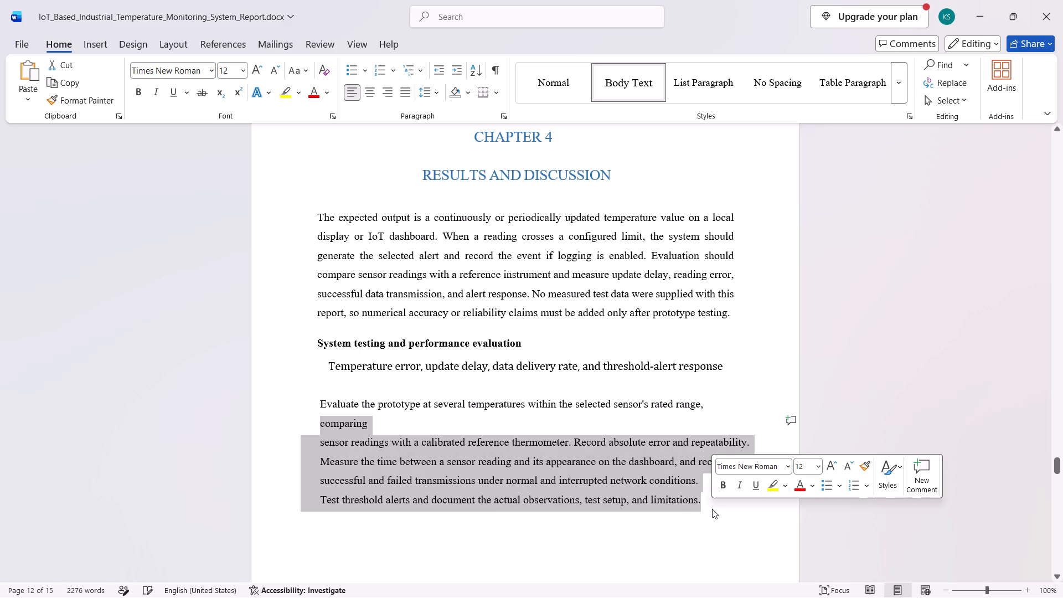
left_click(402, 88)
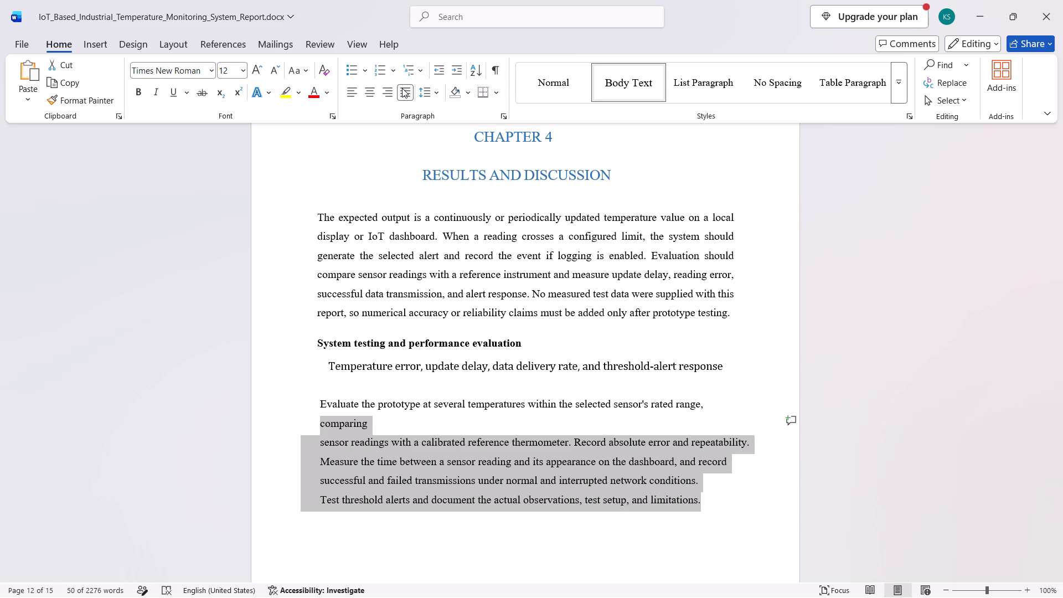
left_click(402, 88)
left_click(402, 88)
left_click(337, 430)
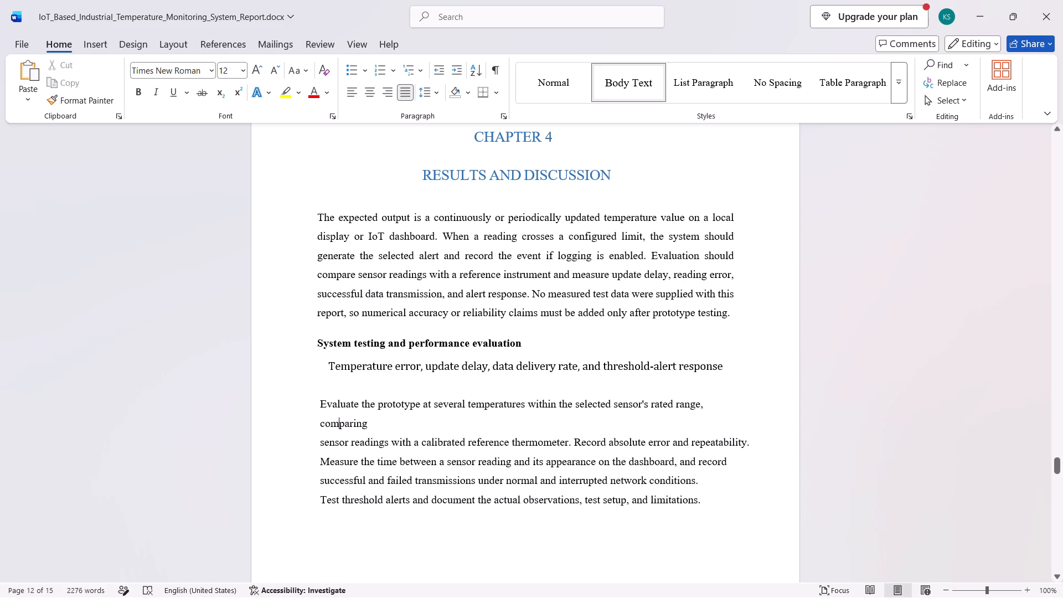
Join the "sensor readings with a calibrated reference thermometer" line onto the "comparing" line, separated by one space.
left_click(321, 446)
key("BackSpace")
key("BackSpace")
key("BackSpace")
key("BackSpace")
key("BackSpace")
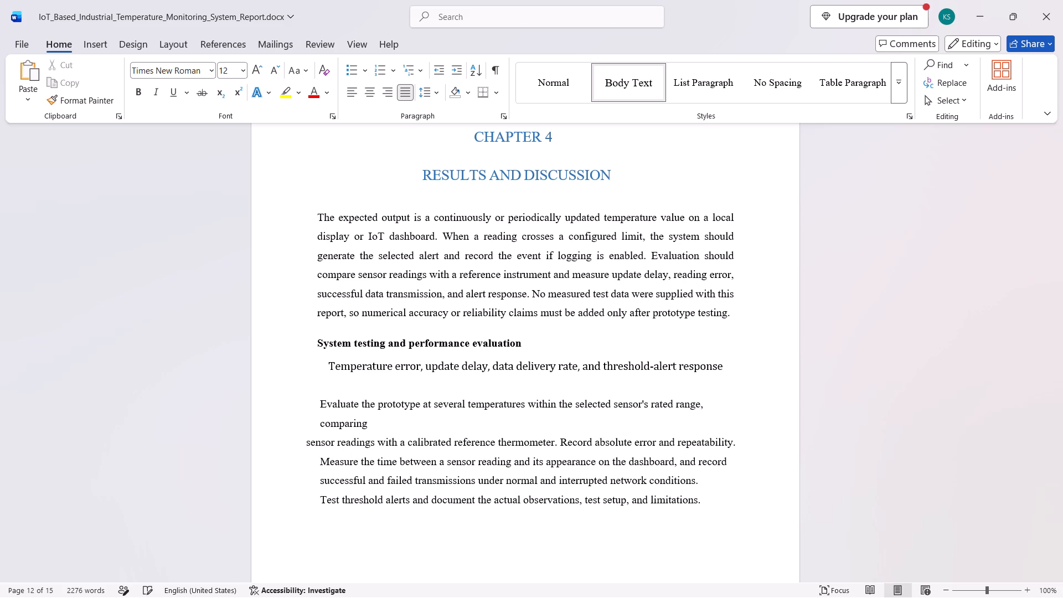
key("BackSpace")
key("BackSpace")
key("BackSpace")
key("BackSpace")
key("space")
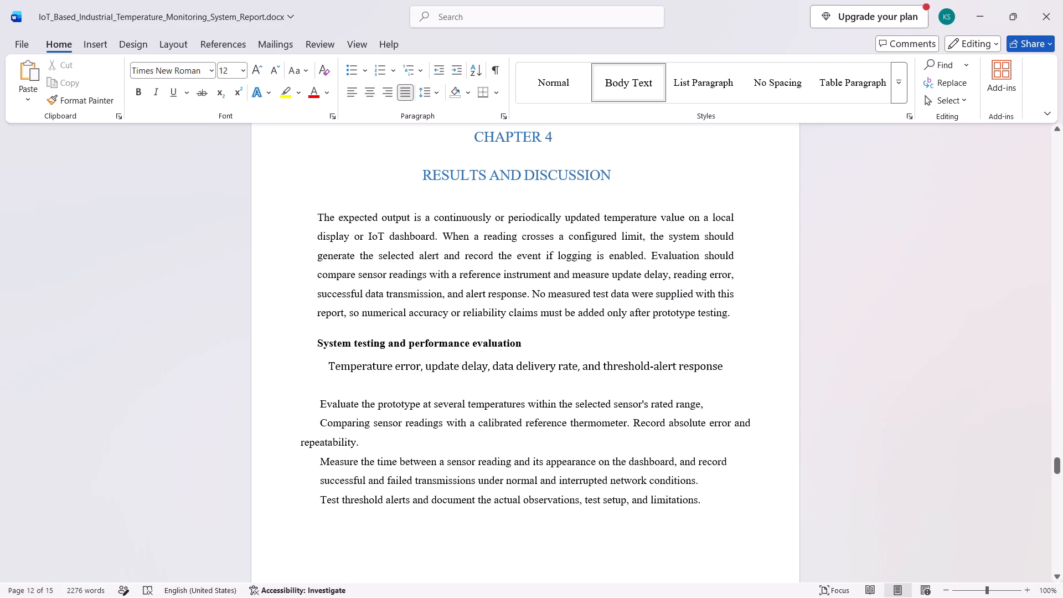
Break the Chapter 4 evaluation text before "repeatability." and indent that word to match the lines above.
left_click(297, 439)
key("space")
key("space")
key("space")
key("space")
key("space")
left_click(756, 417)
key("Return")
key("space")
key("space")
key("space")
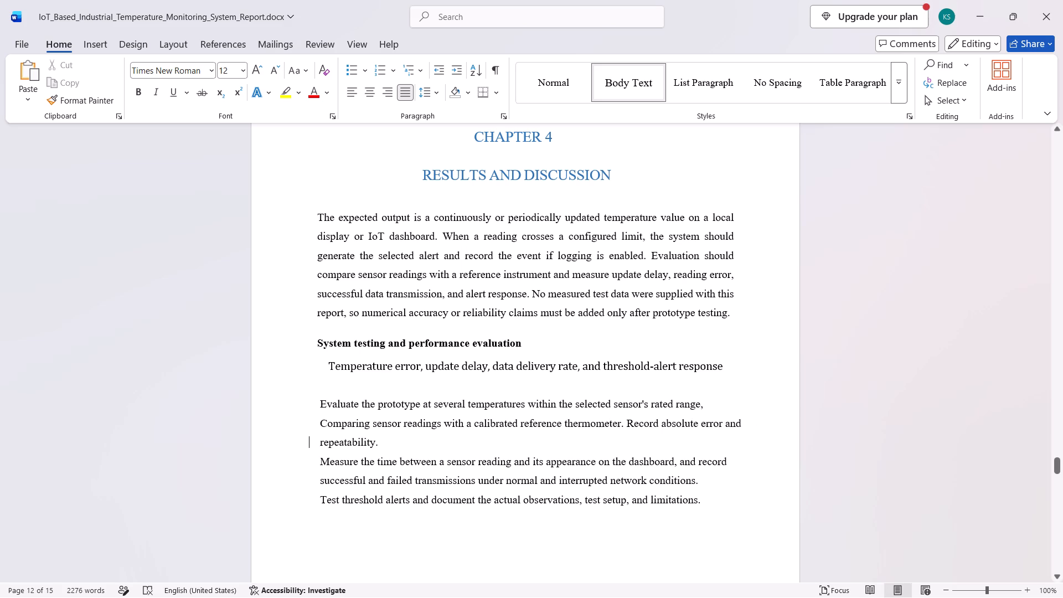
In Chapter 4, join the "Measure the time" line onto the "repeatability." line, keeping the period and one space between them.
left_click(319, 463)
key("BackSpace")
key("BackSpace")
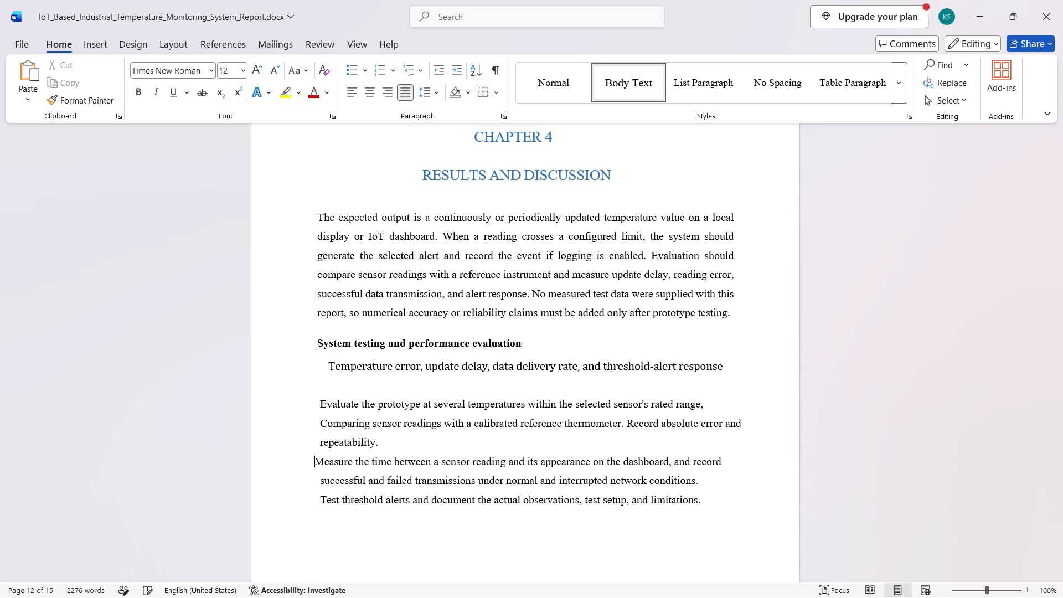
key("BackSpace")
key("BackSpace")
key("BackSpace")
key("BackSpace")
key("BackSpace")
key("BackSpace")
key("BackSpace")
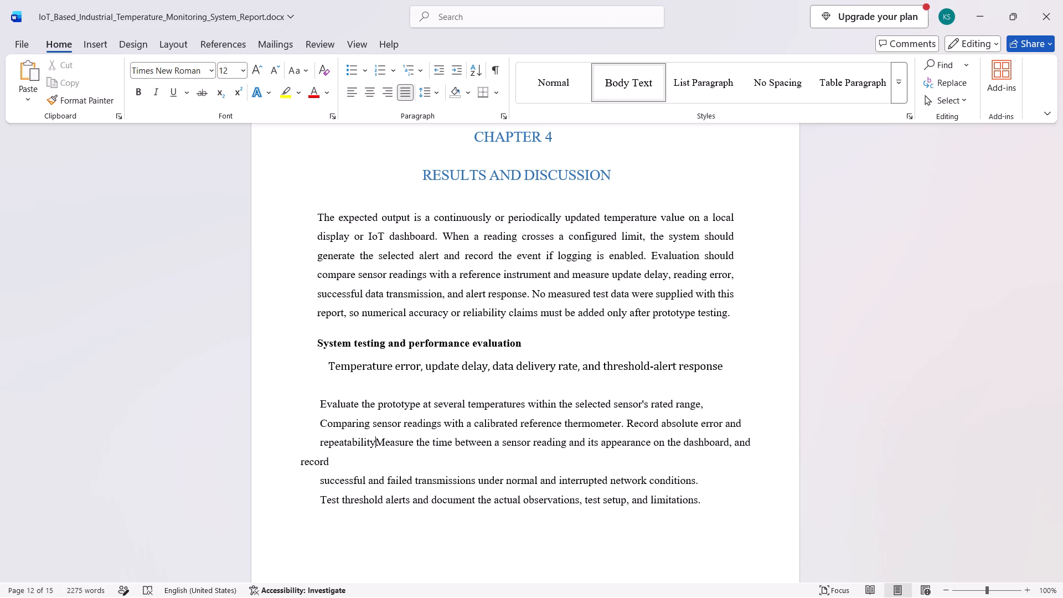
type(".")
key("space")
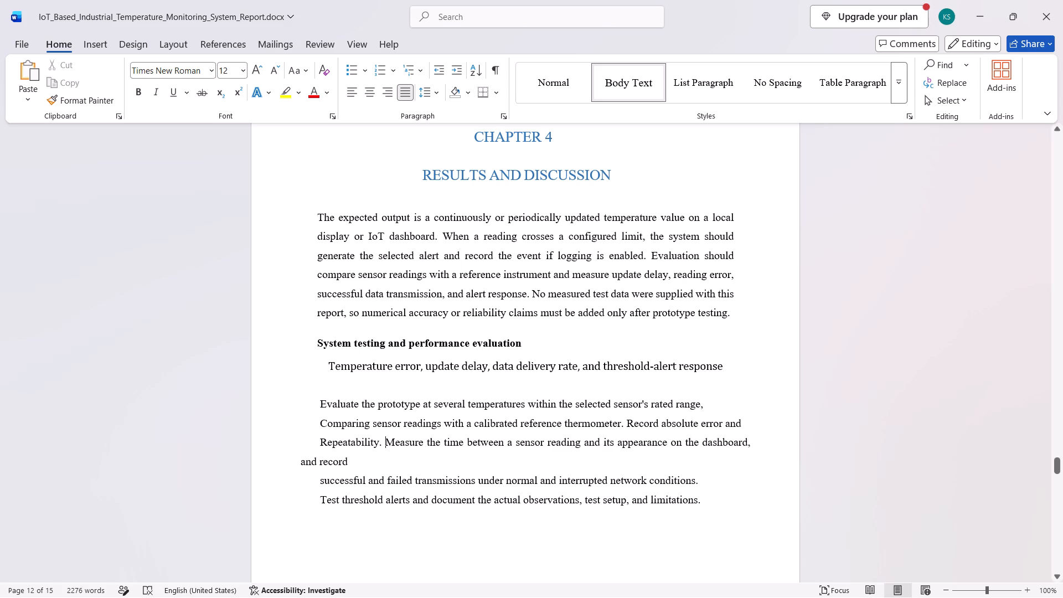
Join the "successful and failed transmissions" line onto the end of "and record", separated by one space.
left_click(317, 480)
key("space")
key("space")
key("space")
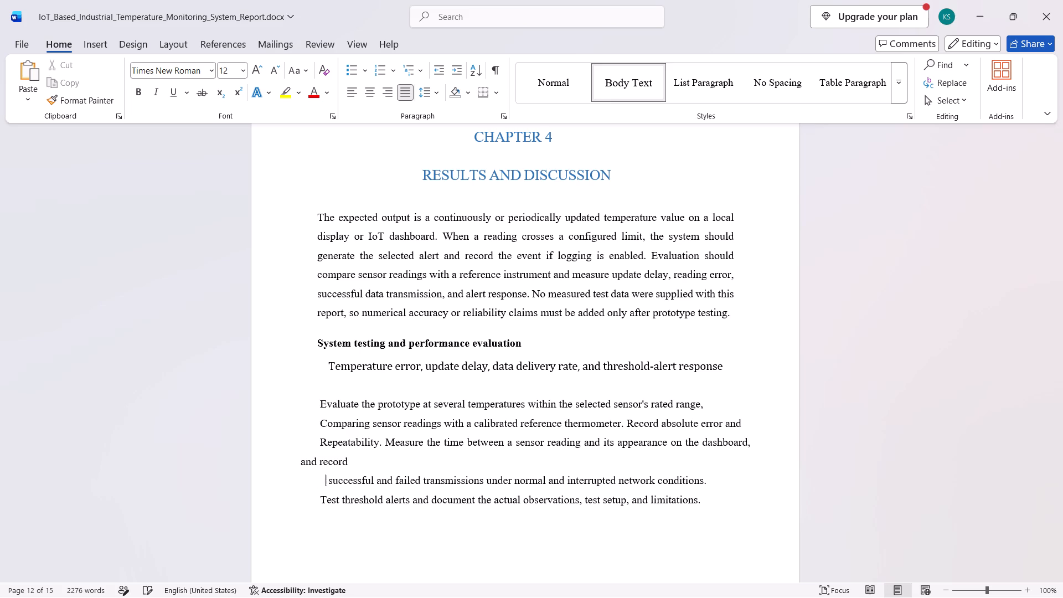
key("space")
key("BackSpace")
key("BackSpace")
key("BackSpace")
key("BackSpace")
key("BackSpace")
key("BackSpace")
key("BackSpace")
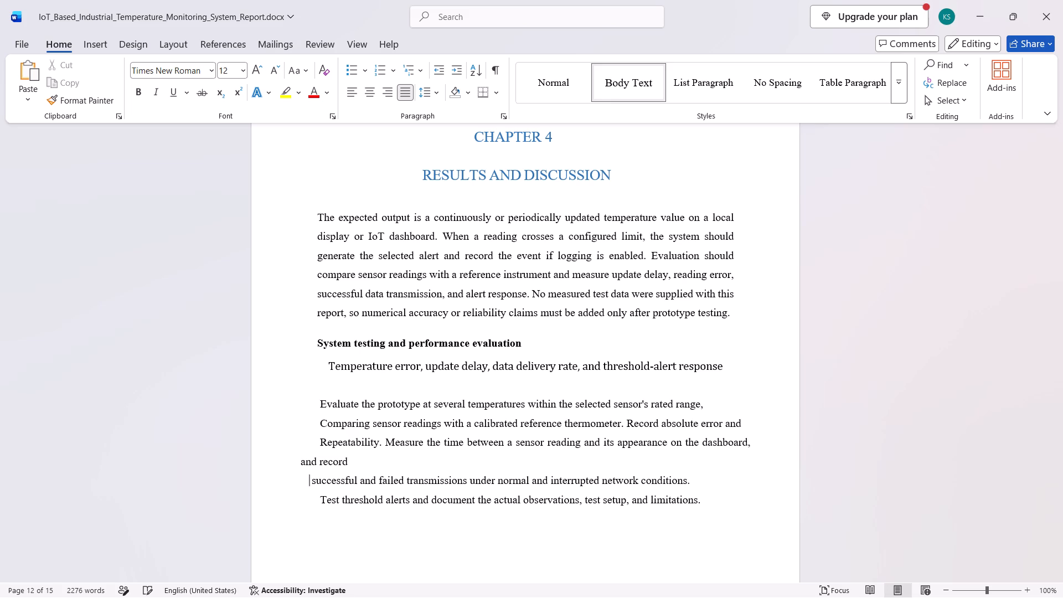
key("BackSpace")
key("BackSpace")
key("BackSpace")
key("BackSpace")
key("BackSpace")
key("BackSpace")
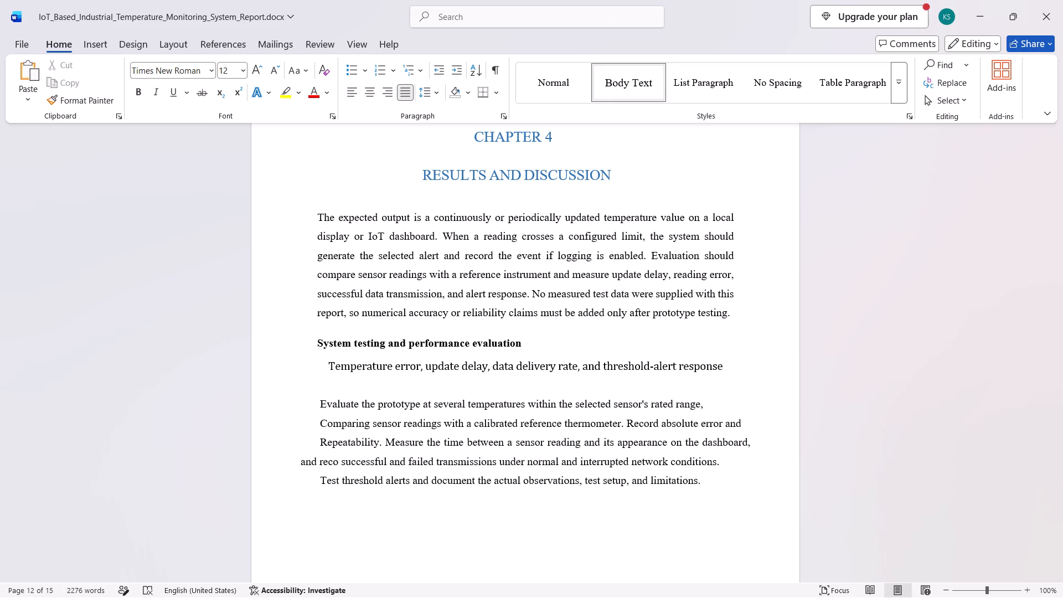
type("rd")
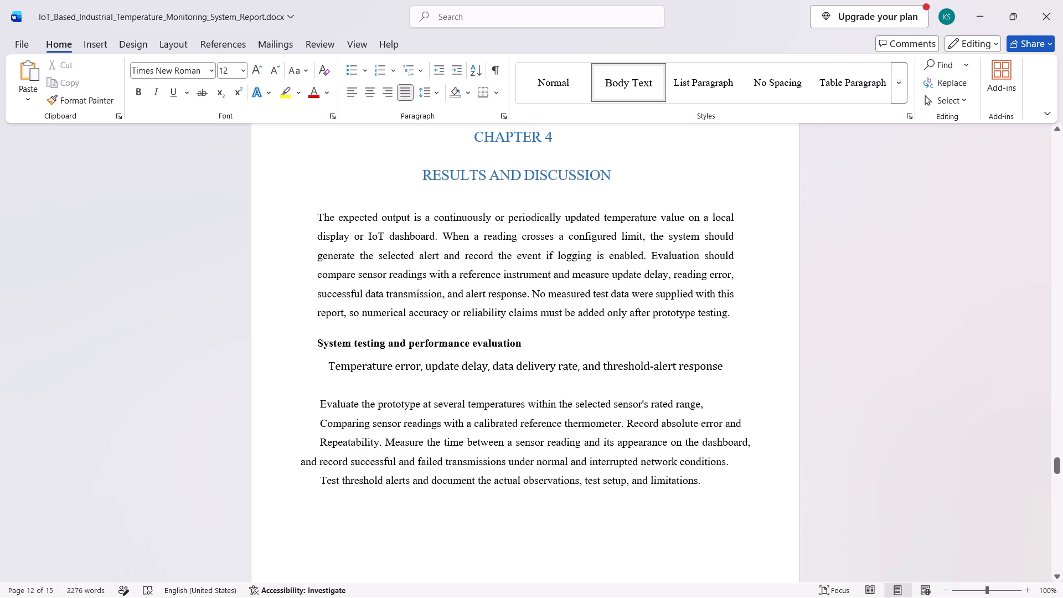
Break the Chapter 4 evaluation text before "and record successful" and indent that line to match the lines above.
left_click(298, 464)
key("space")
left_click(760, 445)
key("Return")
key("space")
key("space")
key("space")
key("space")
key("space")
key("space")
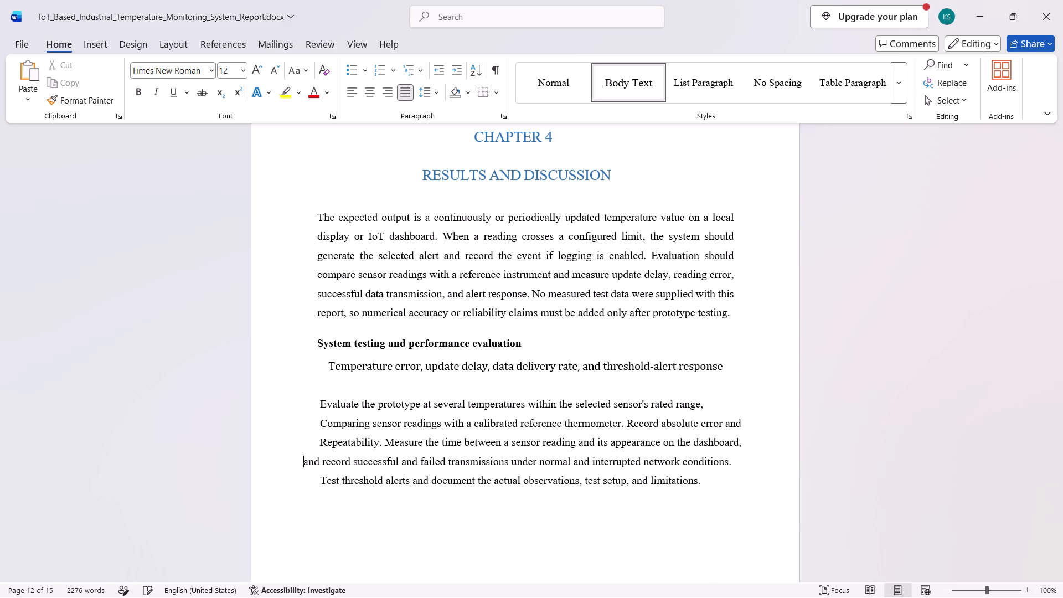
key("space")
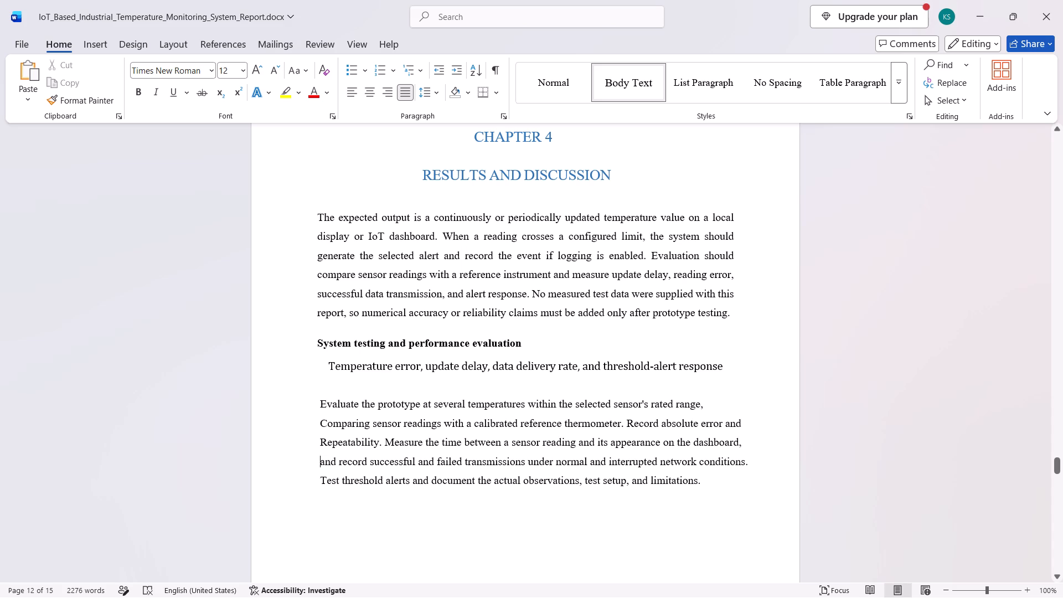
Justify the Chapter 4 evaluation text from "Evaluate the prototype" through "test setup, and limitations.".
left_click_drag(316, 399, 699, 483)
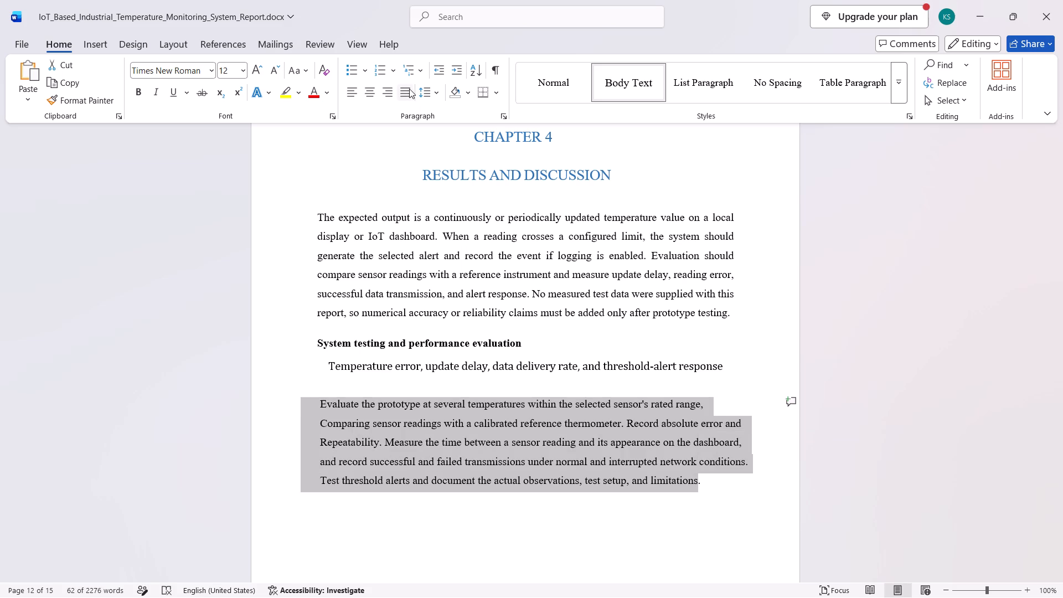
left_click(409, 89)
left_click(409, 89)
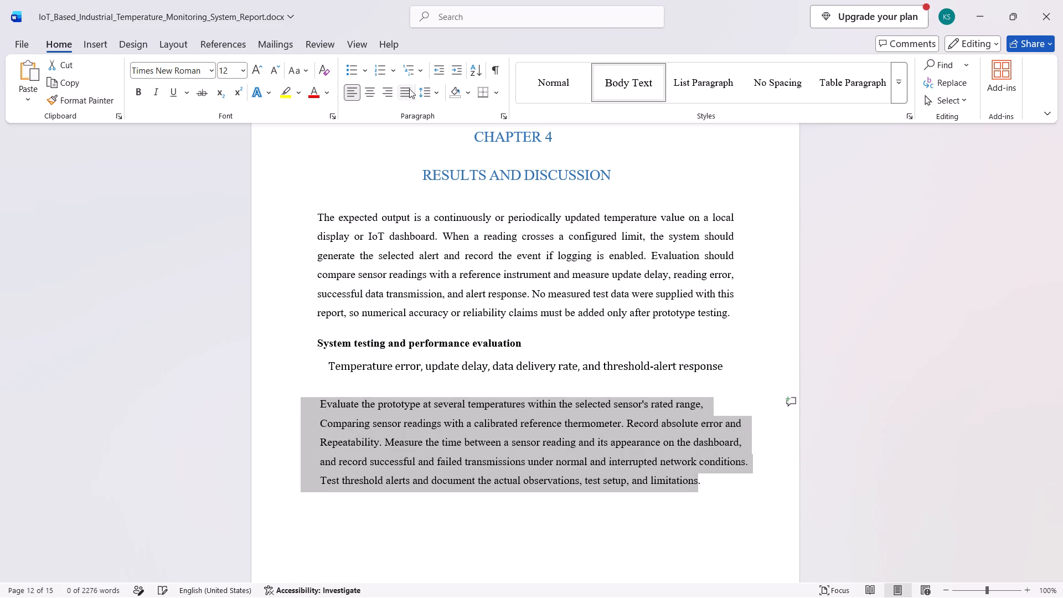
left_click(409, 89)
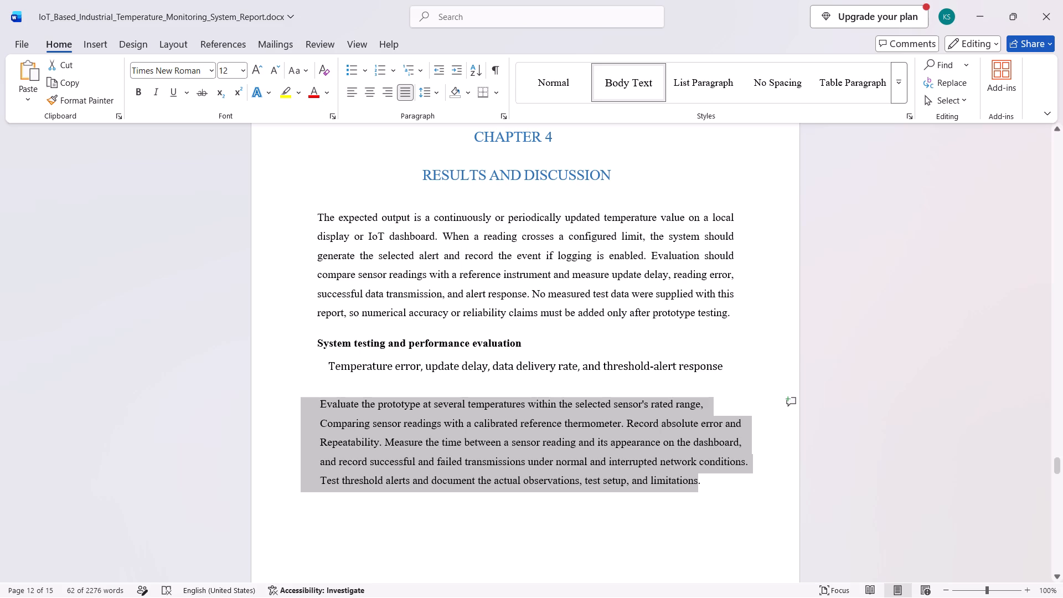
left_click(555, 542)
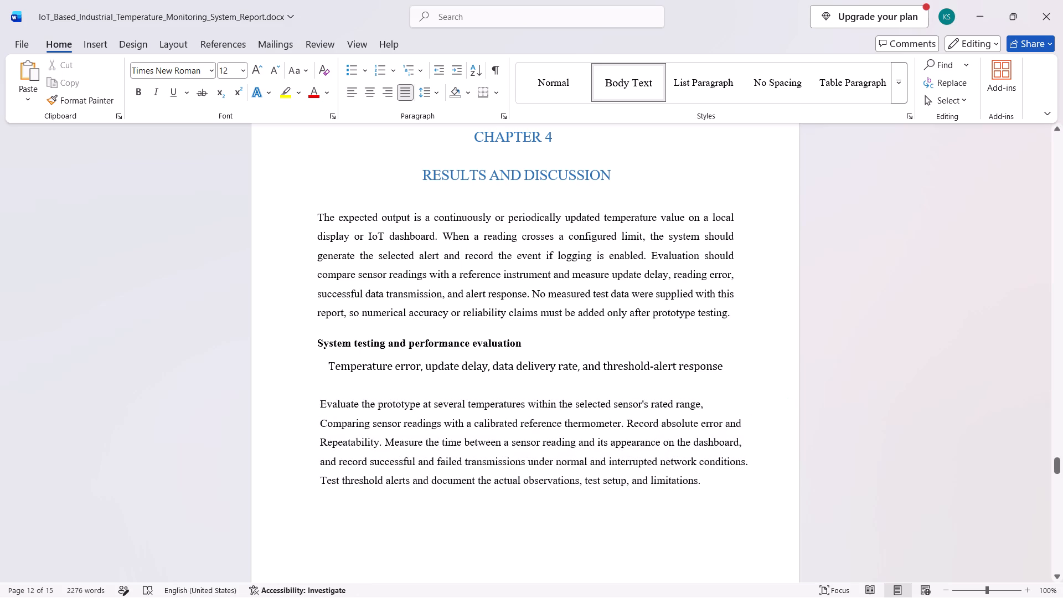
Set the "Temperature error, update delay, data delivery rate, and threshold-alert response" line to Times New Roman, size 12.
scroll(555, 542, "down", 1)
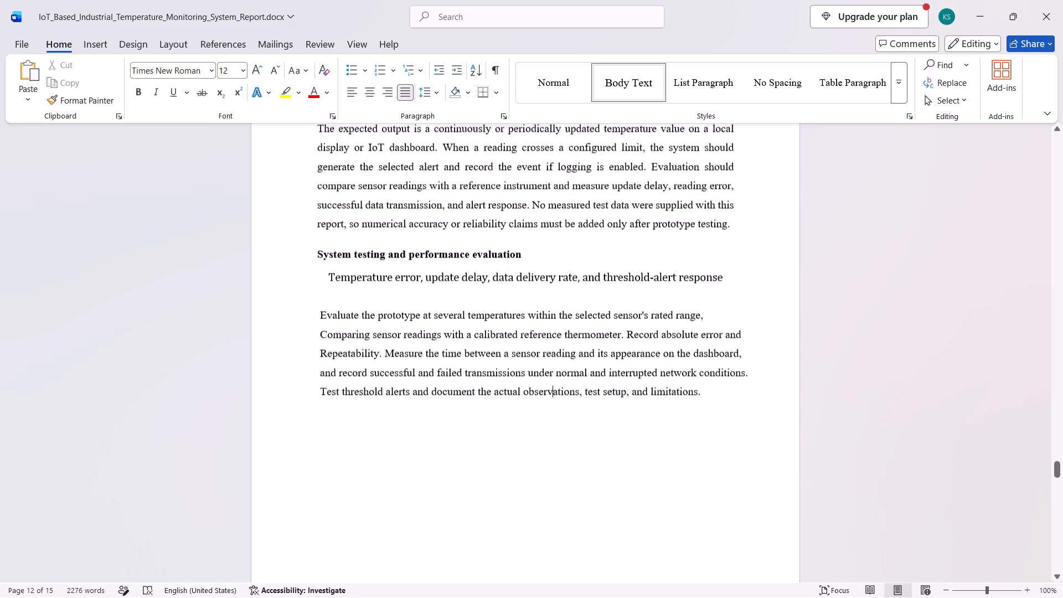
scroll(555, 542, "down", 2)
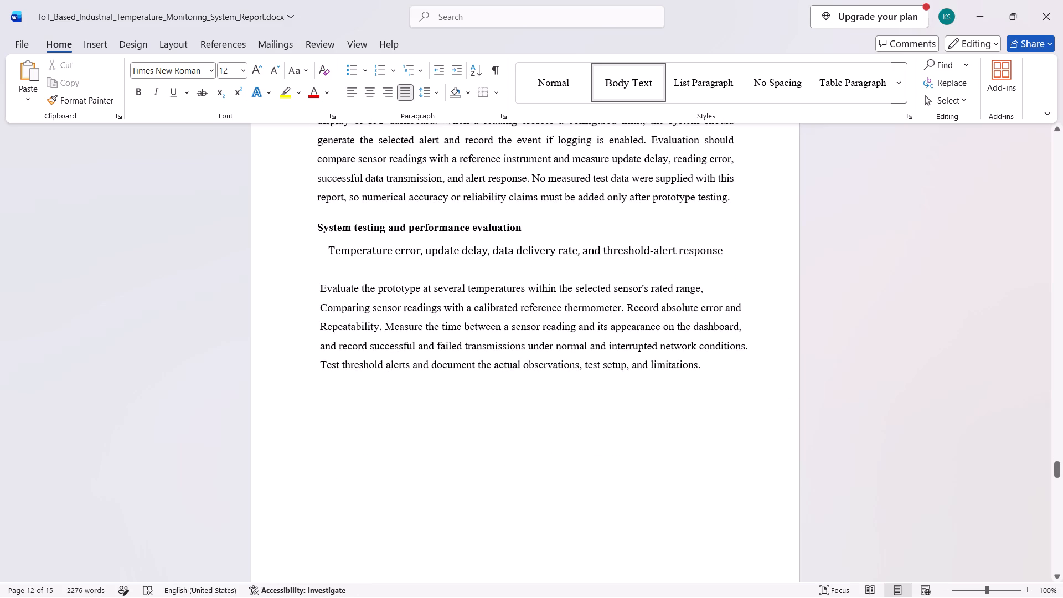
scroll(555, 542, "down", 1)
scroll(555, 542, "up", 1)
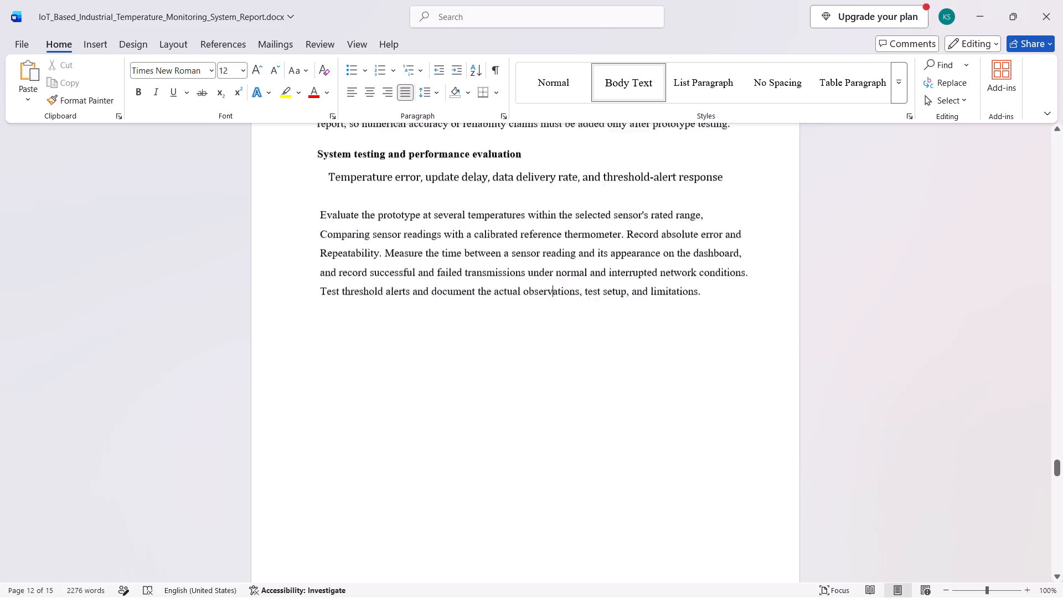
scroll(555, 542, "up", 1)
triple_click(724, 360)
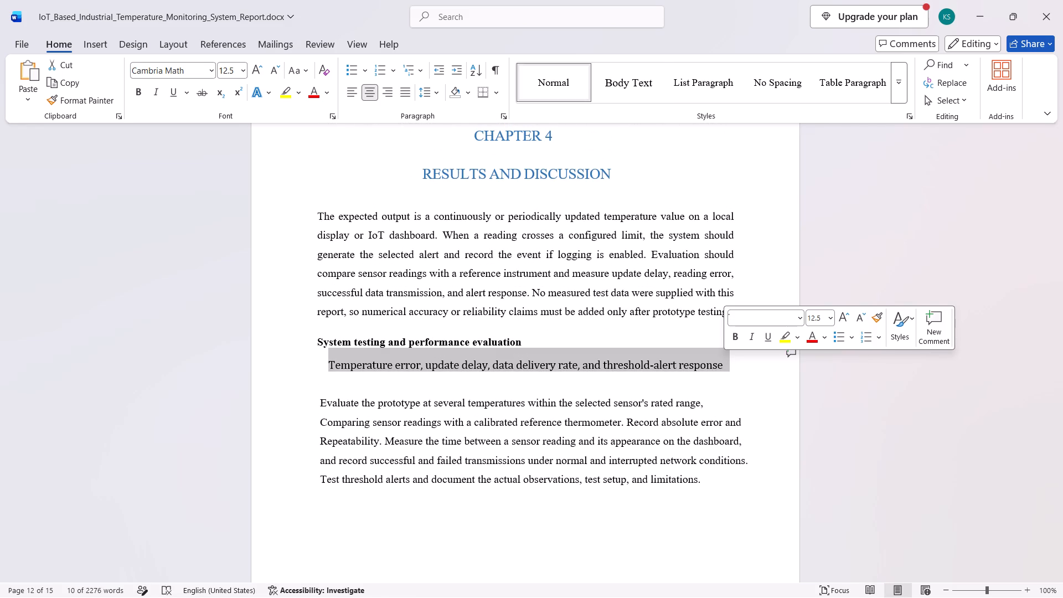
left_click(790, 321)
key("BackSpace")
type("ti")
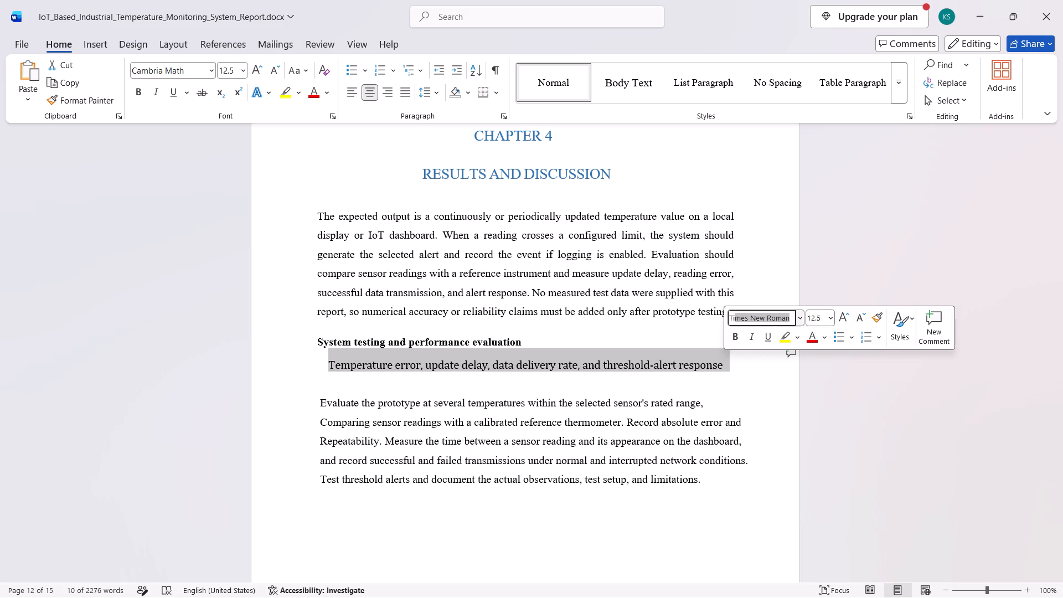
key("Return")
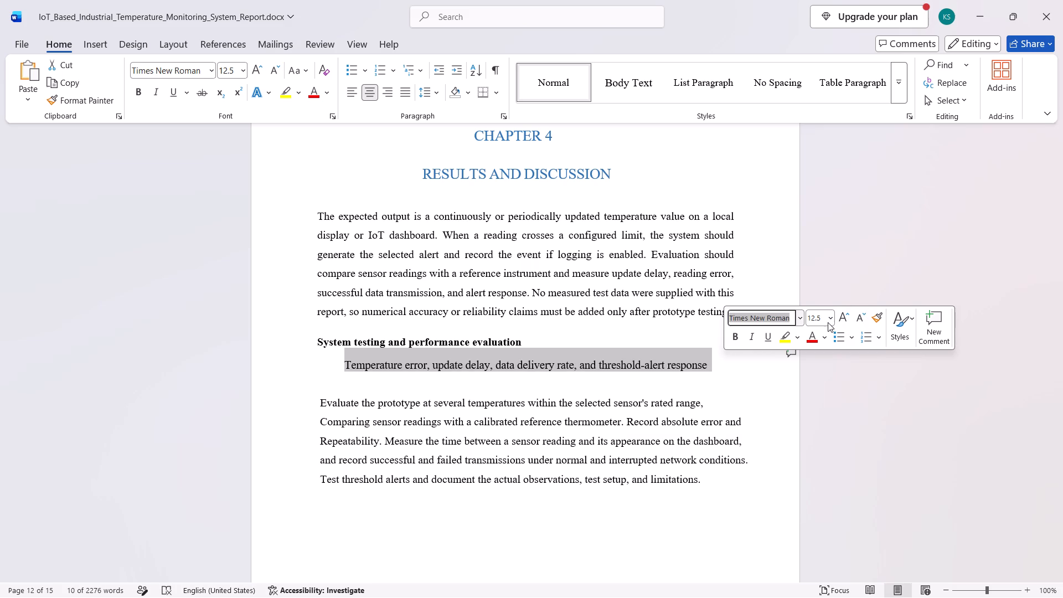
left_click(821, 317)
key("BackSpace")
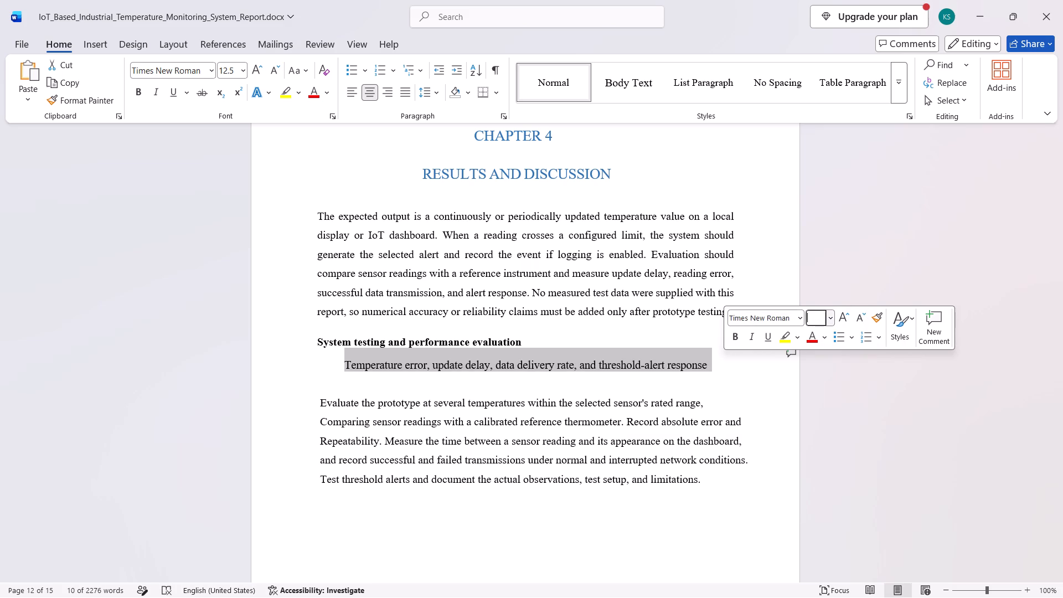
type("12")
key("Return")
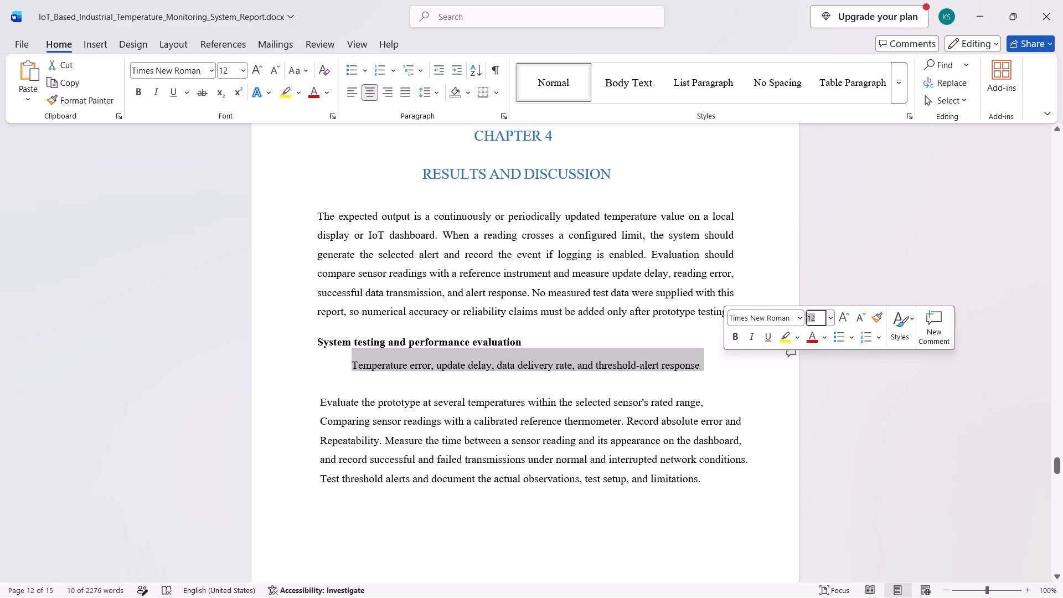
left_click(737, 502)
Delete the duplicate bullet character from the Analog Devices, Espressif Systems and DHT22/AM2302 entries under REFERENCES.
scroll(737, 502, "down", 1)
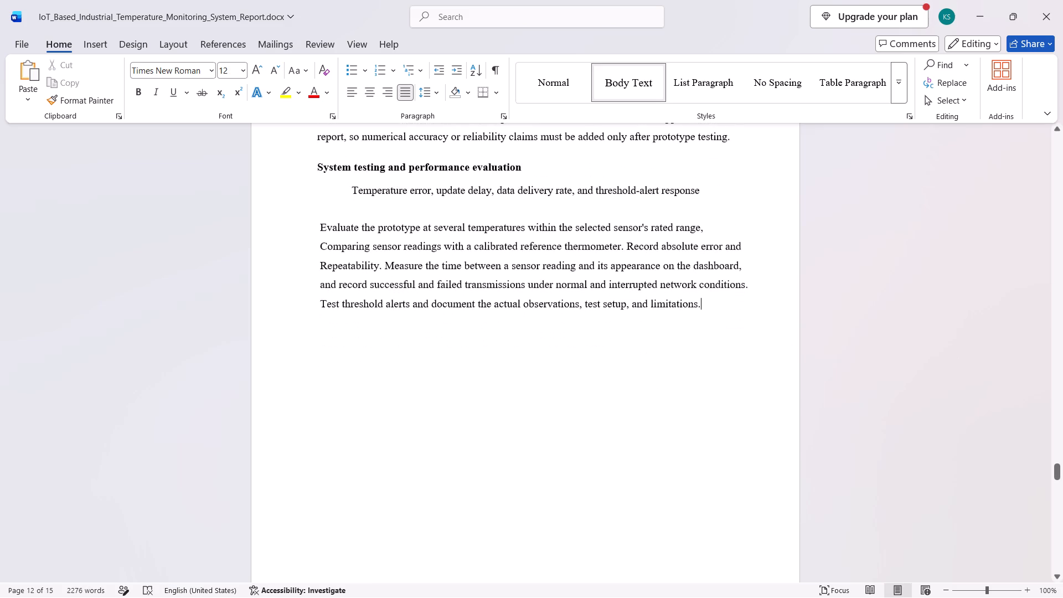
scroll(737, 502, "down", 2)
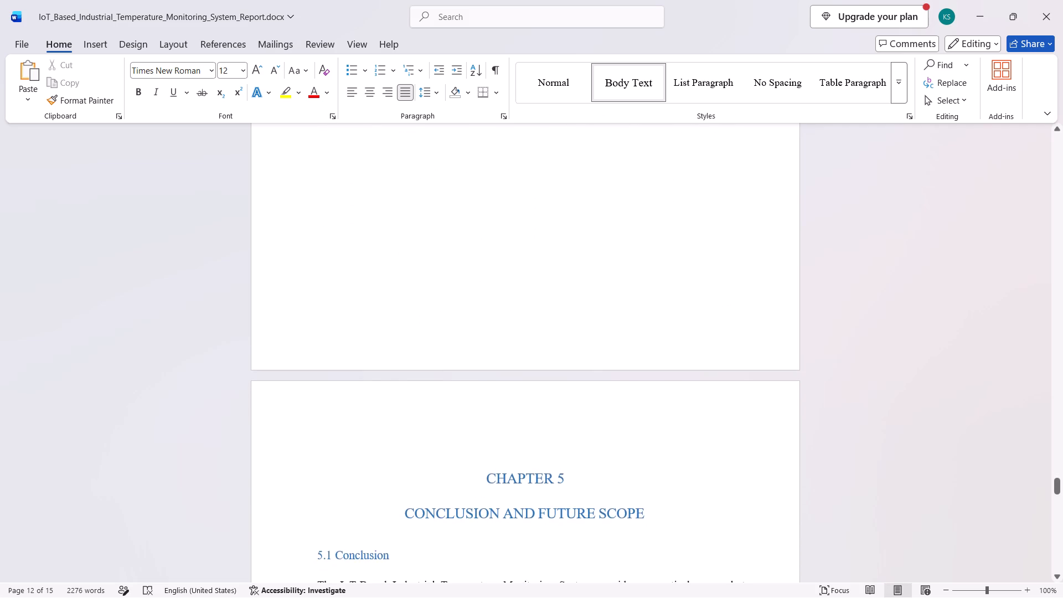
scroll(737, 502, "down", 3)
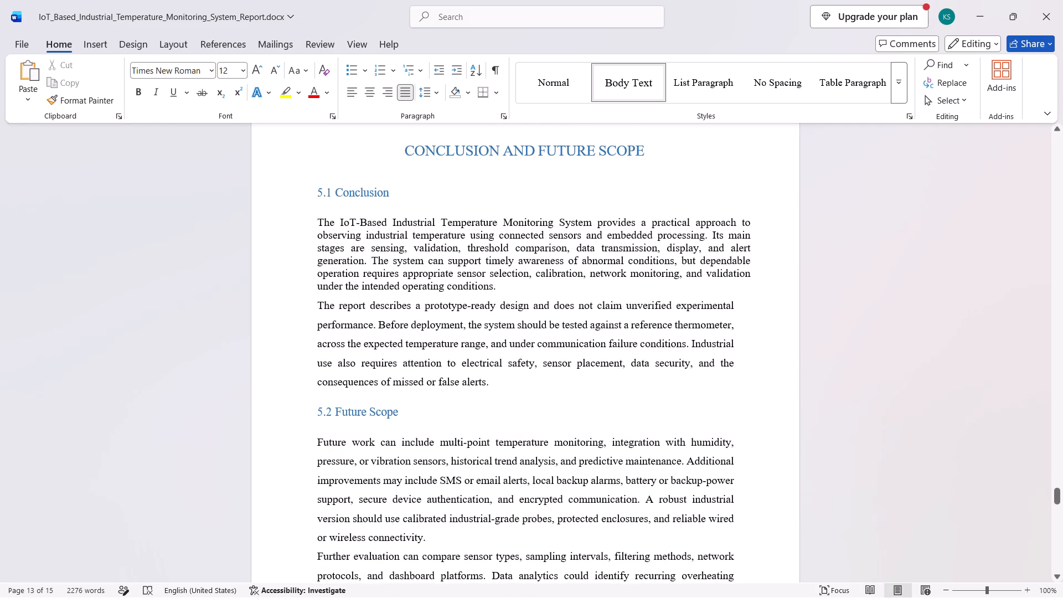
scroll(737, 502, "down", 1)
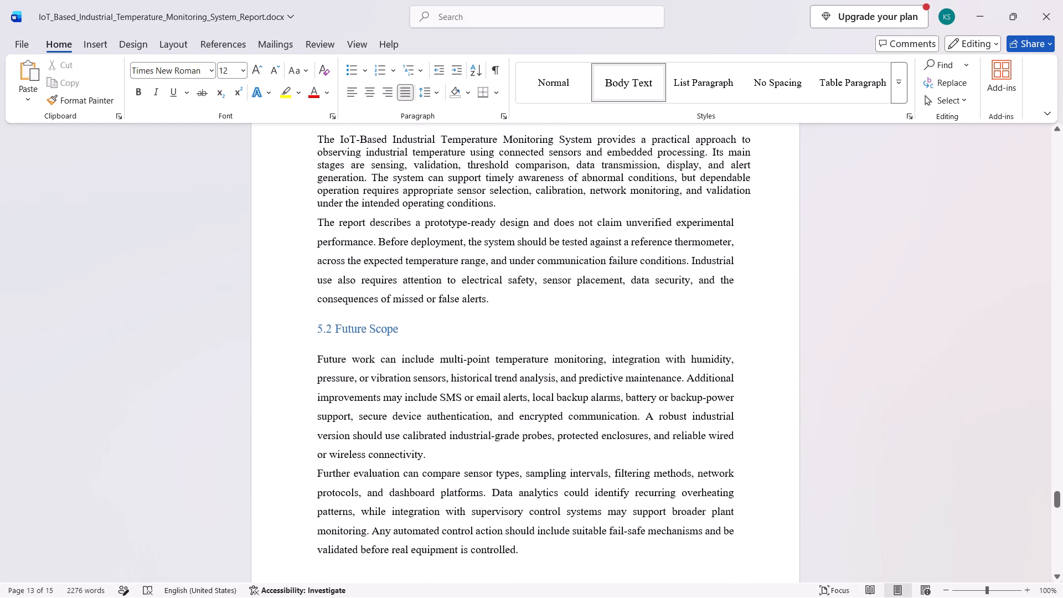
scroll(737, 502, "down", 3)
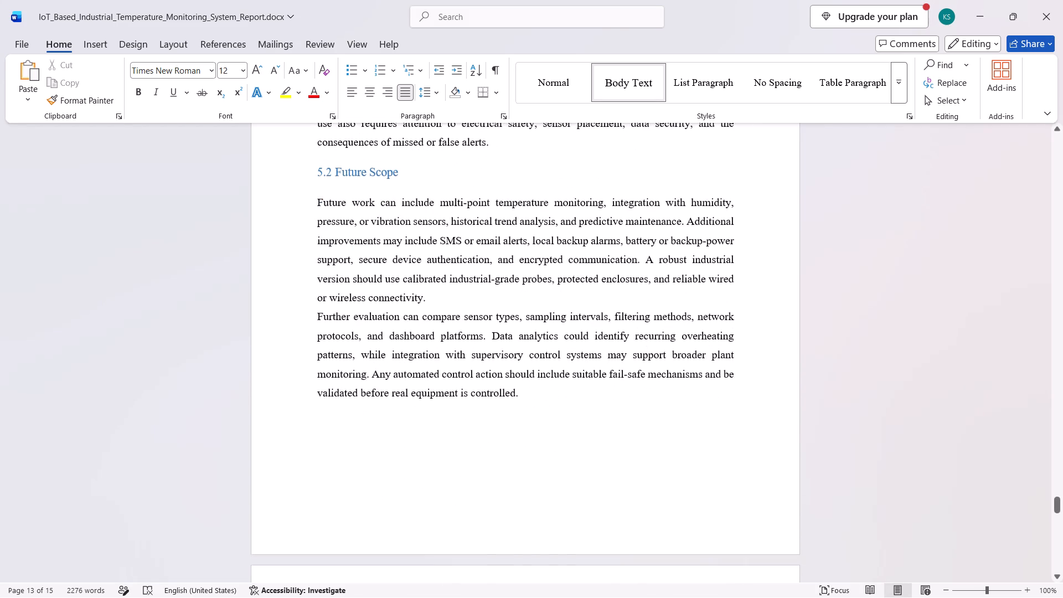
scroll(737, 502, "down", 2)
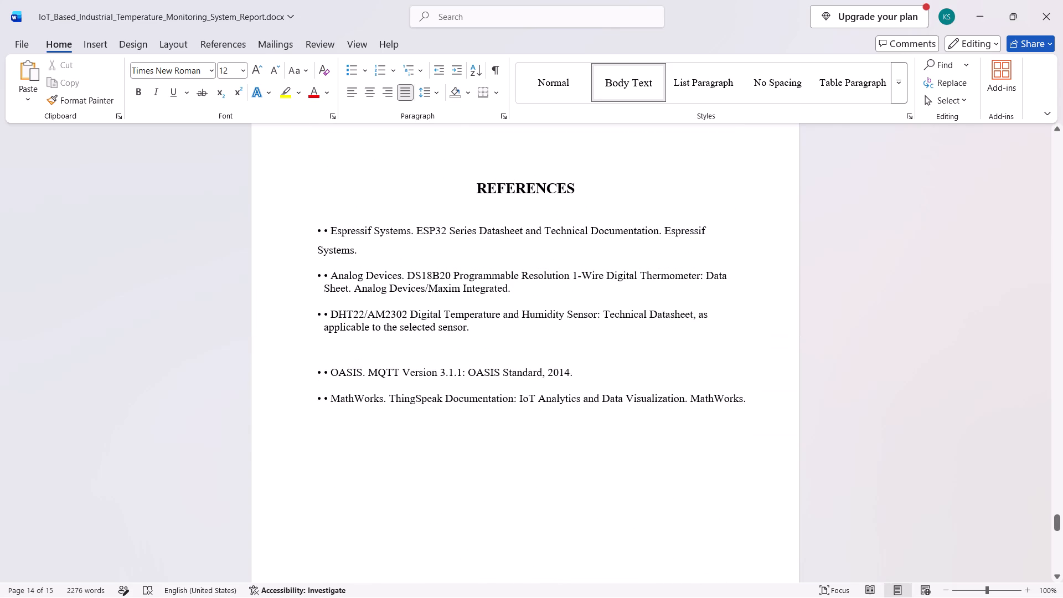
left_click(329, 275)
key("BackSpace")
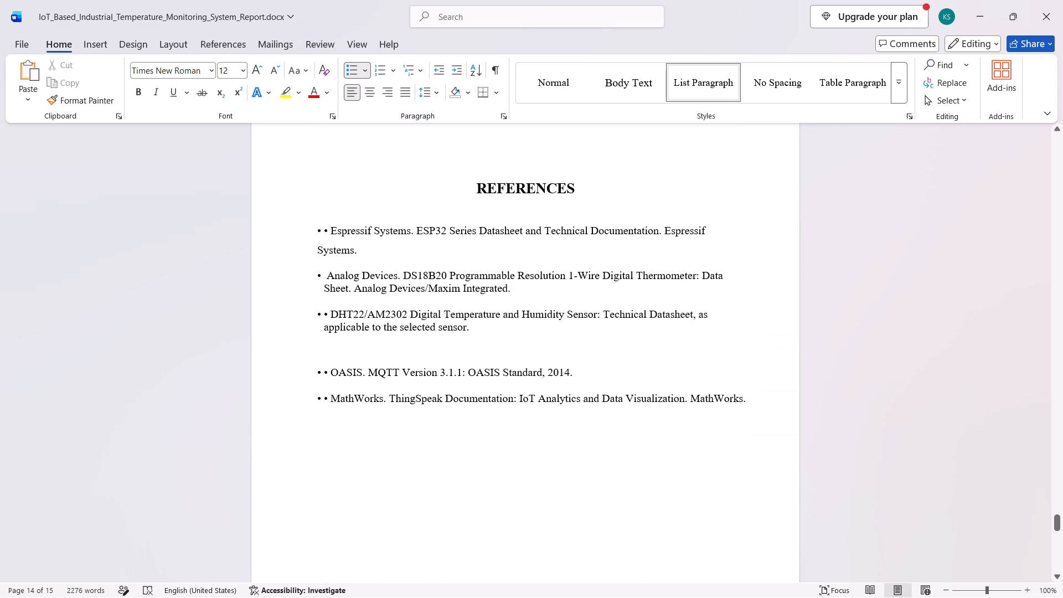
left_click(328, 231)
key("BackSpace")
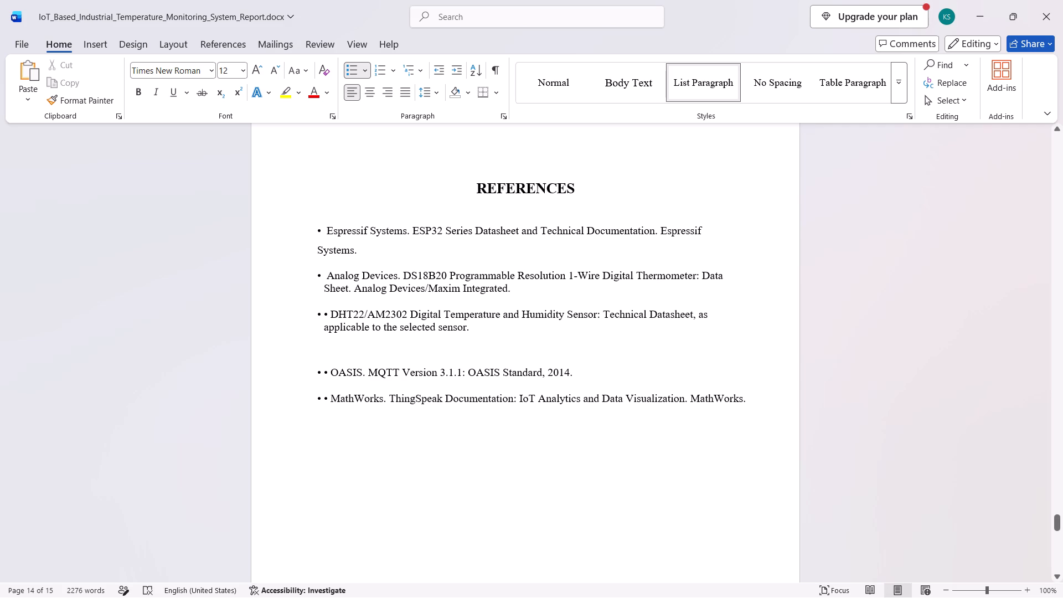
left_click(331, 315)
key("BackSpace")
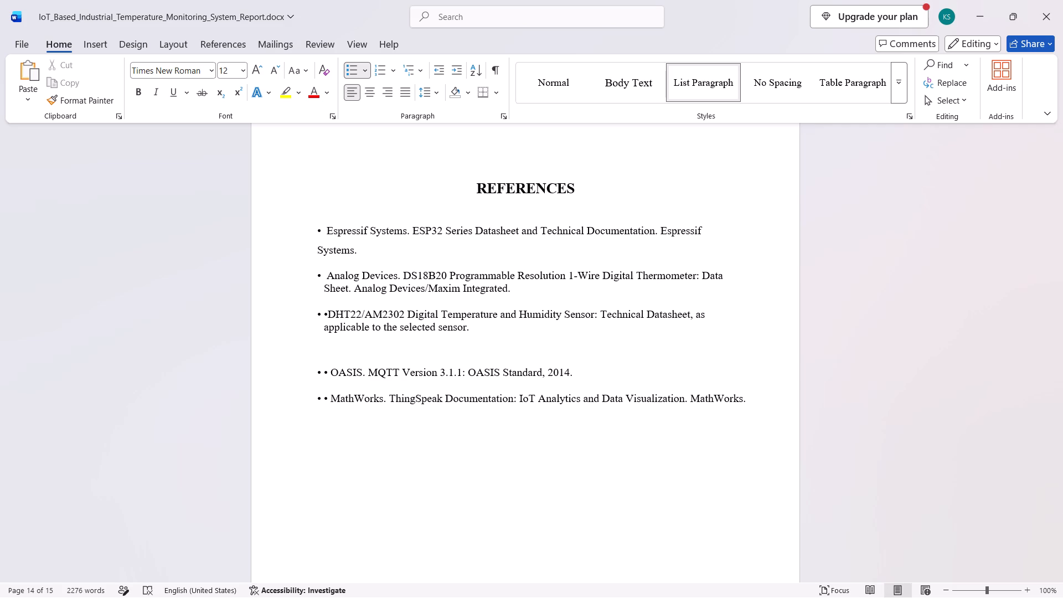
key("BackSpace")
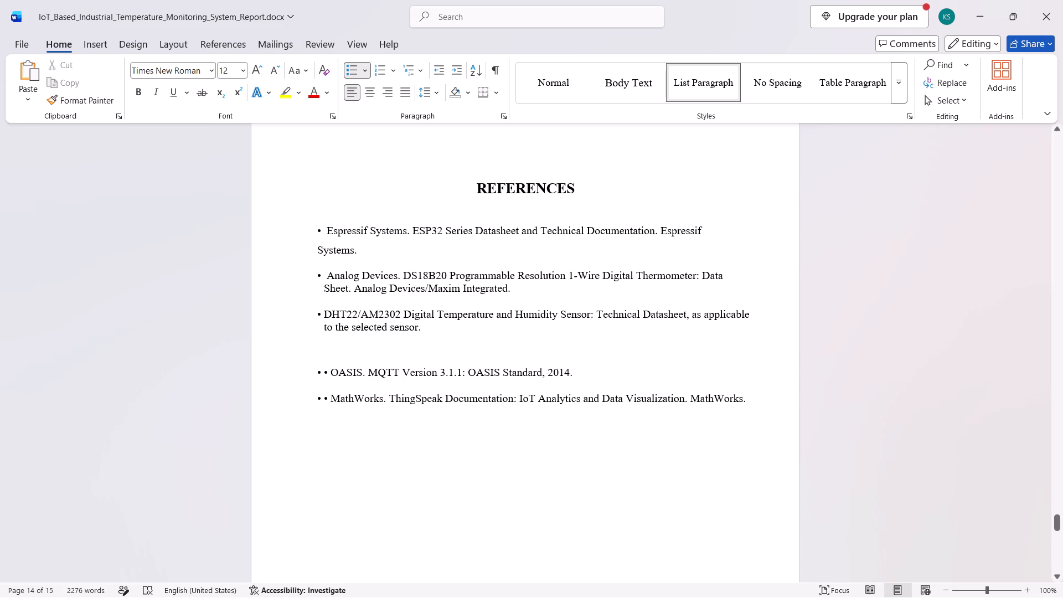
Delete the duplicate bullet character from the OASIS and MathWorks entries under REFERENCES.
left_click(329, 370)
key("BackSpace")
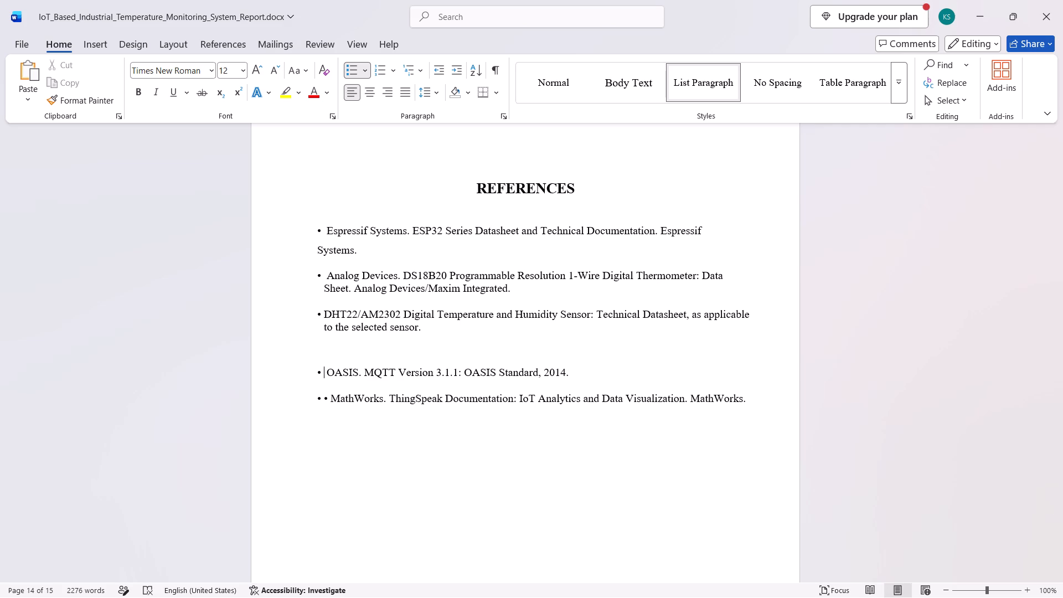
key("Down")
key("Right")
key("Right")
key("Right")
key("BackSpace")
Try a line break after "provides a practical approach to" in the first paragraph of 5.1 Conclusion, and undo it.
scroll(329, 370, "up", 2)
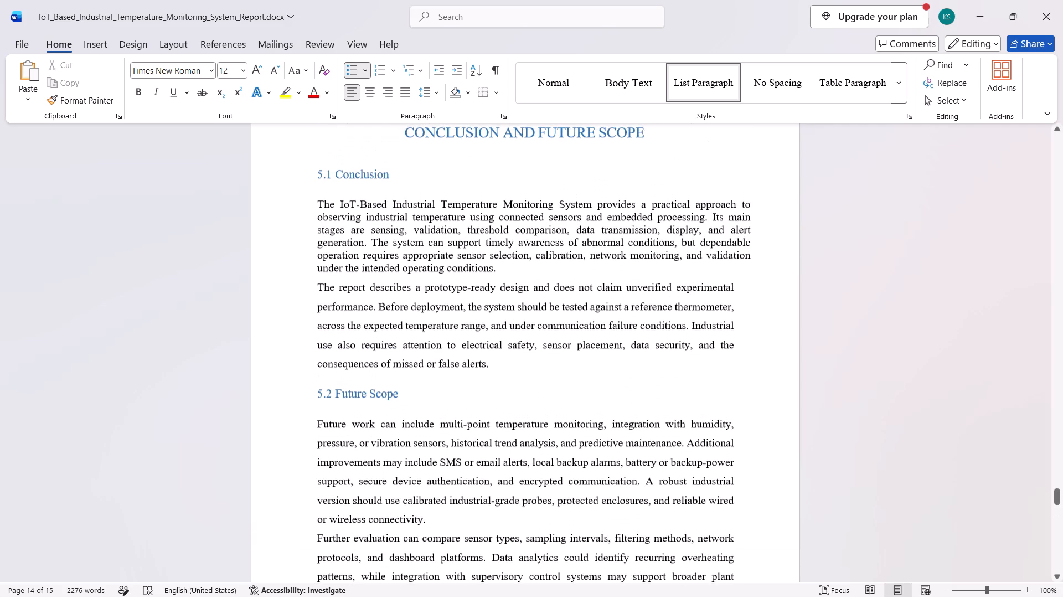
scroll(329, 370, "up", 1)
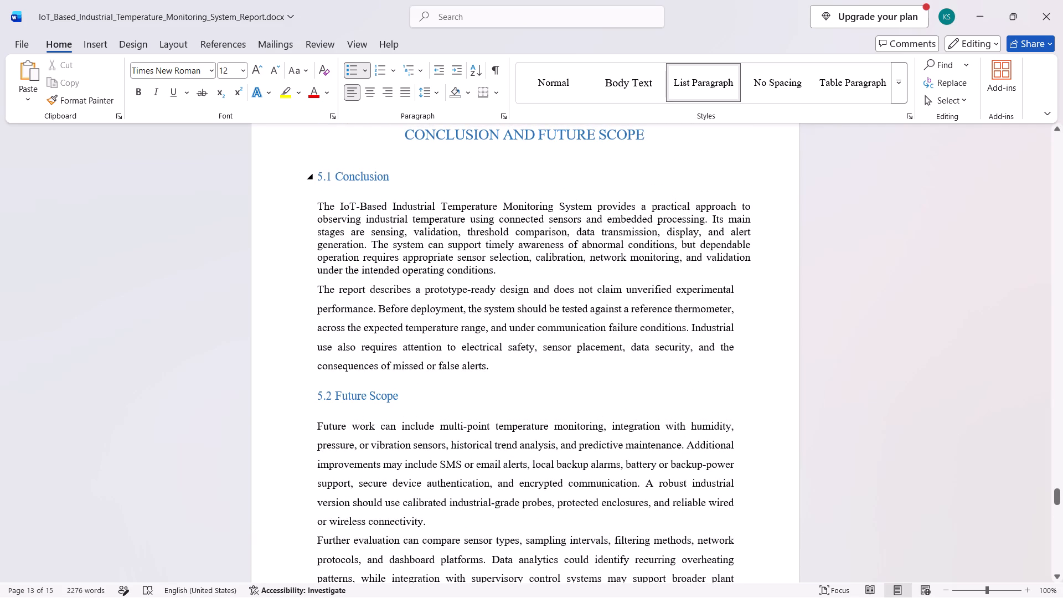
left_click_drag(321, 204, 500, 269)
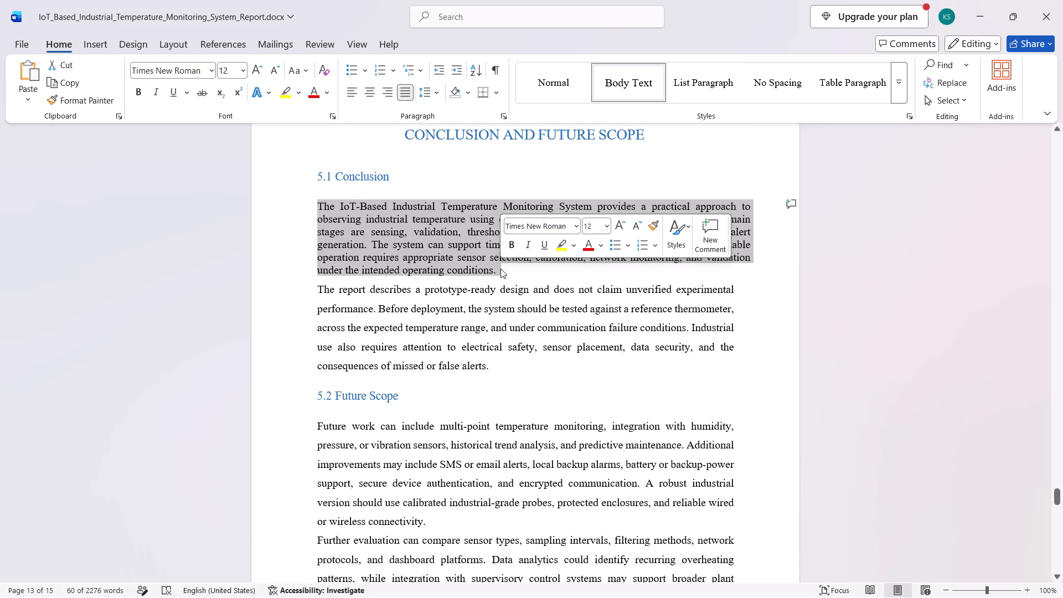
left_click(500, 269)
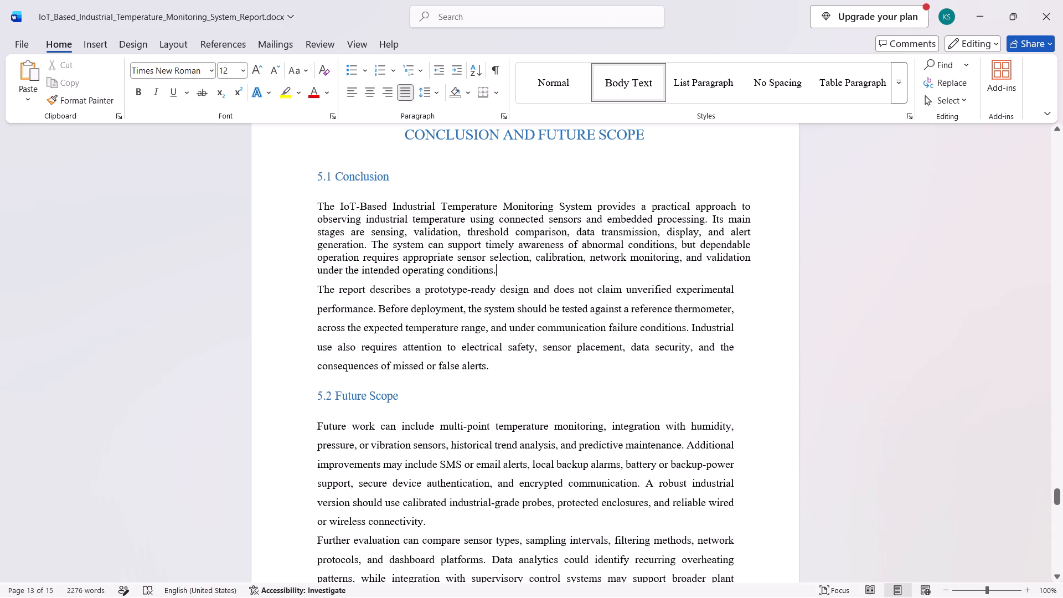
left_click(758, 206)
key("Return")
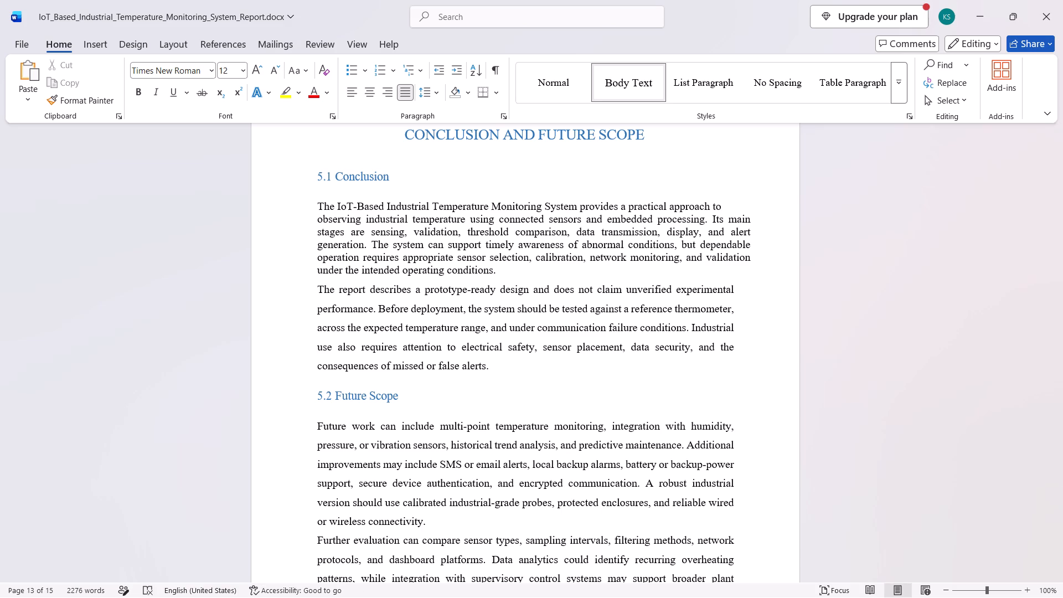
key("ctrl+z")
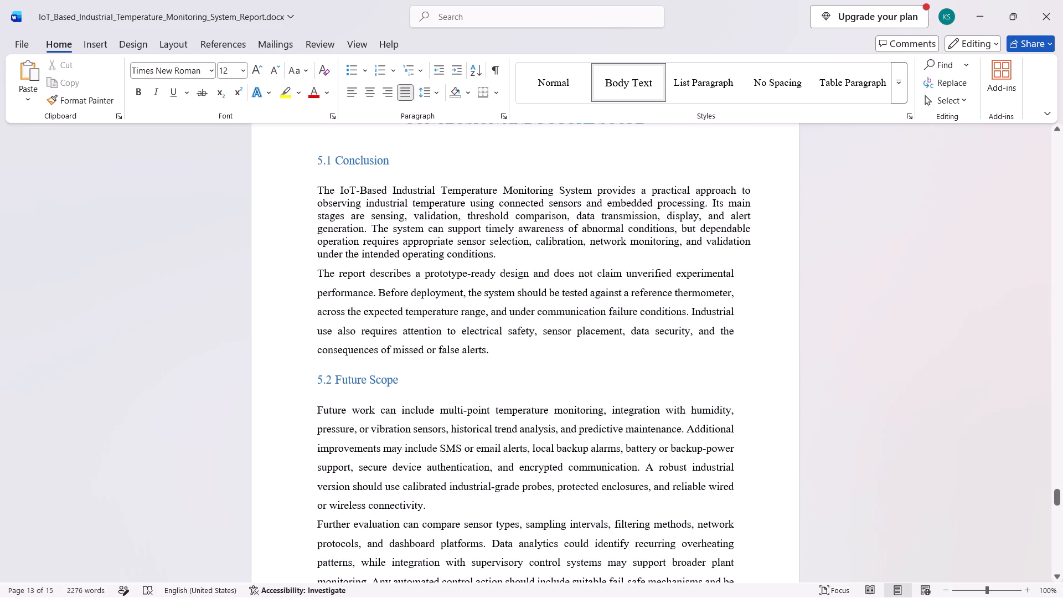
Break the first 5.1 Conclusion paragraph into separate lines after "approach to", "Its main", "and alert", "but dependable" and "and validation".
left_click(767, 190)
key("Return")
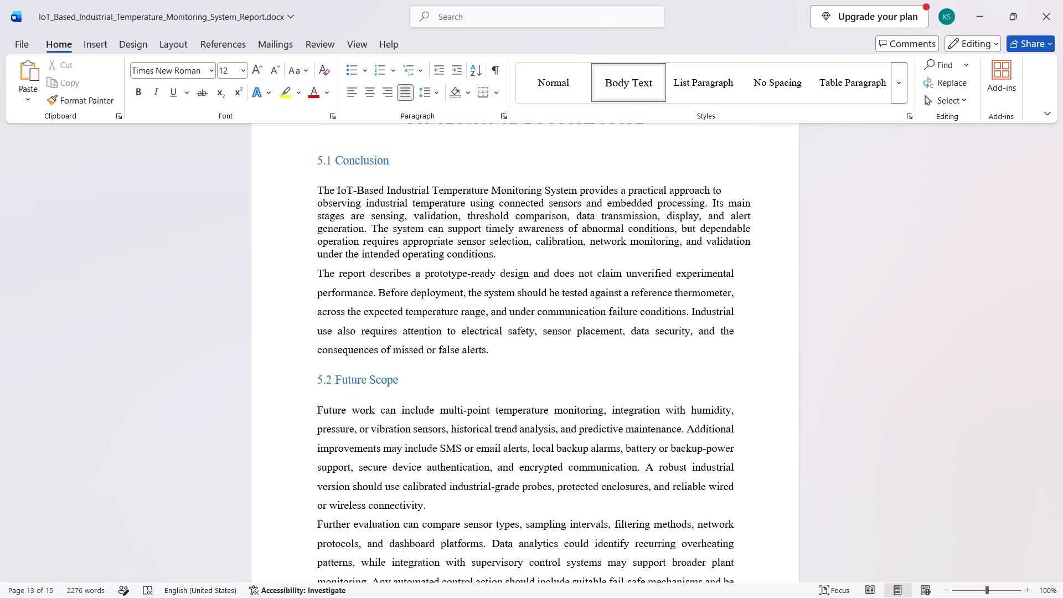
key("space")
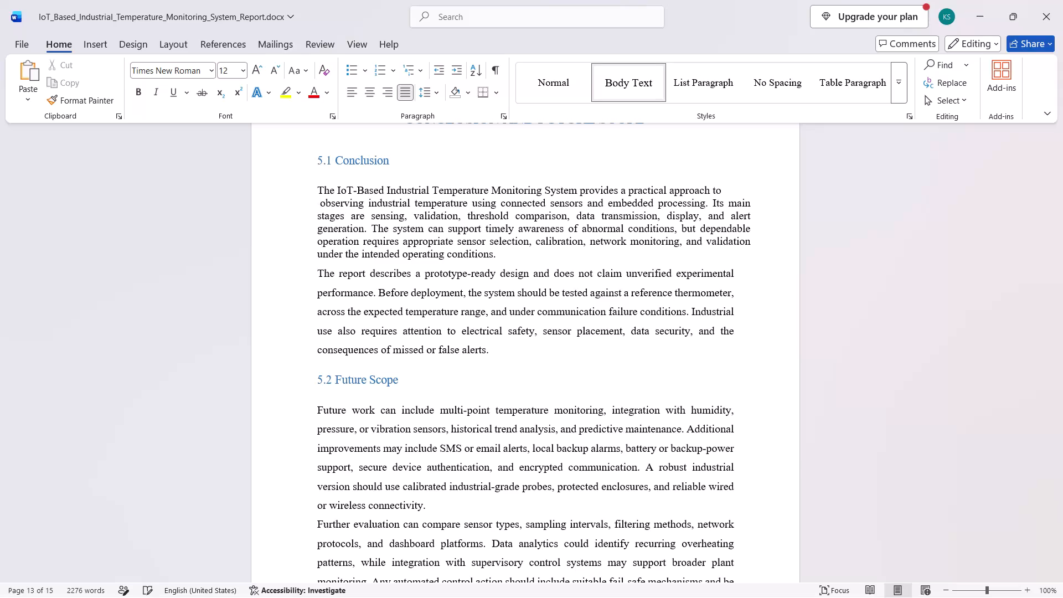
key("BackSpace")
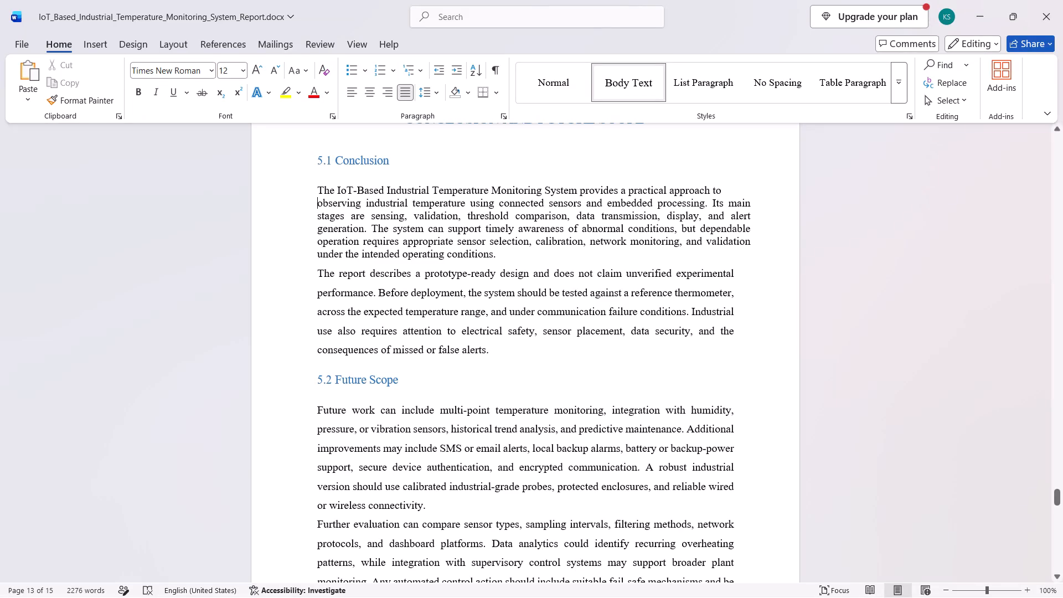
left_click(755, 204)
key("Return")
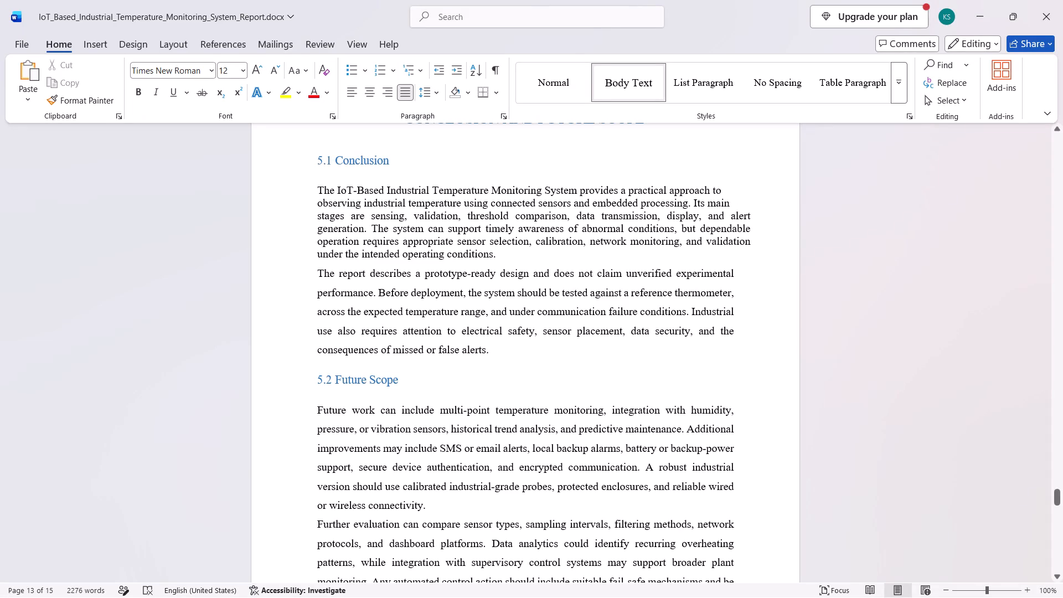
left_click(765, 214)
key("Return")
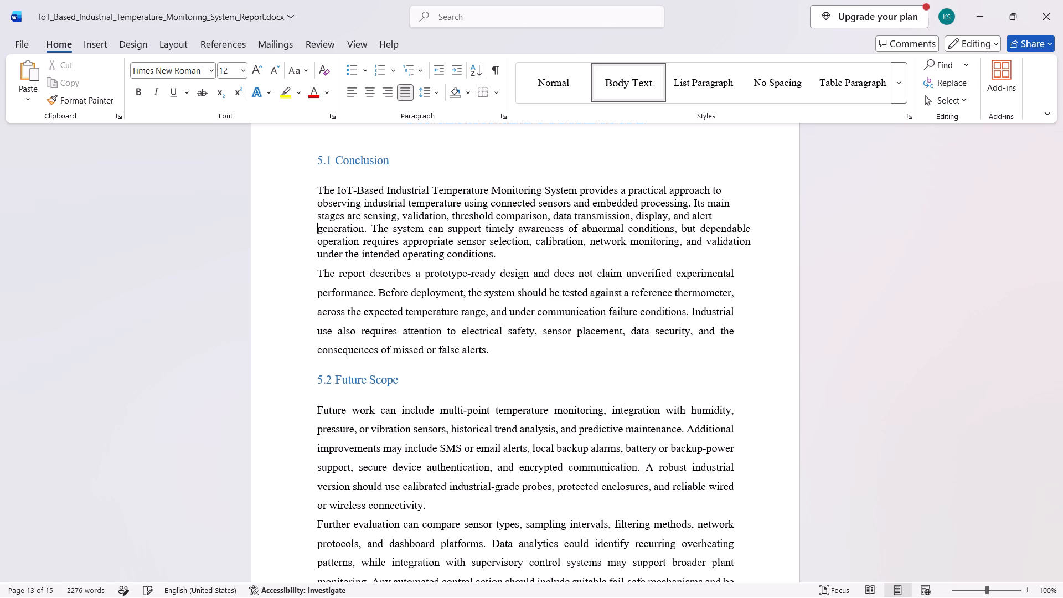
left_click(763, 225)
key("Return")
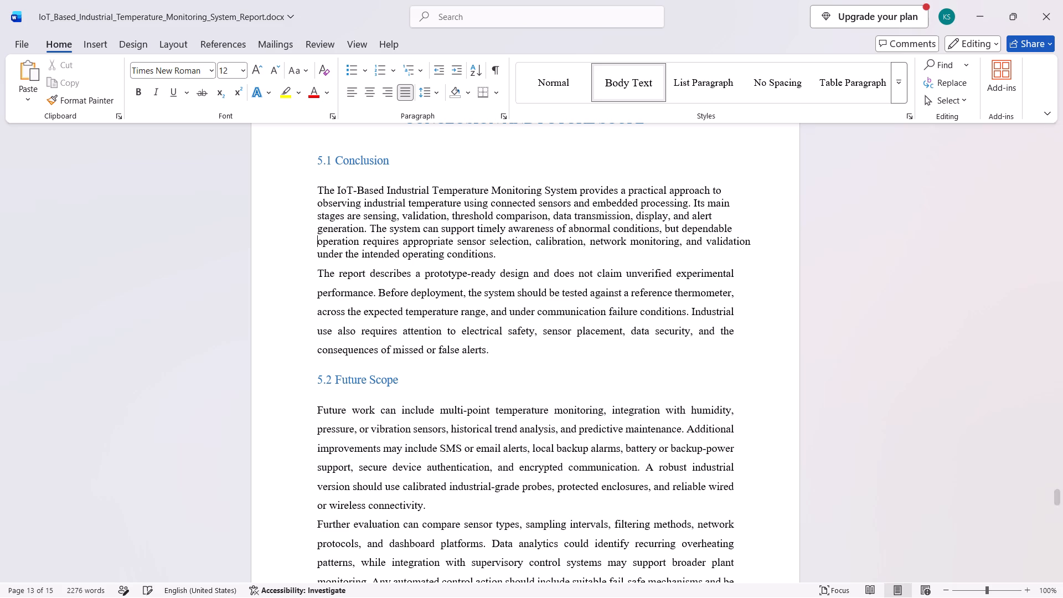
left_click(775, 238)
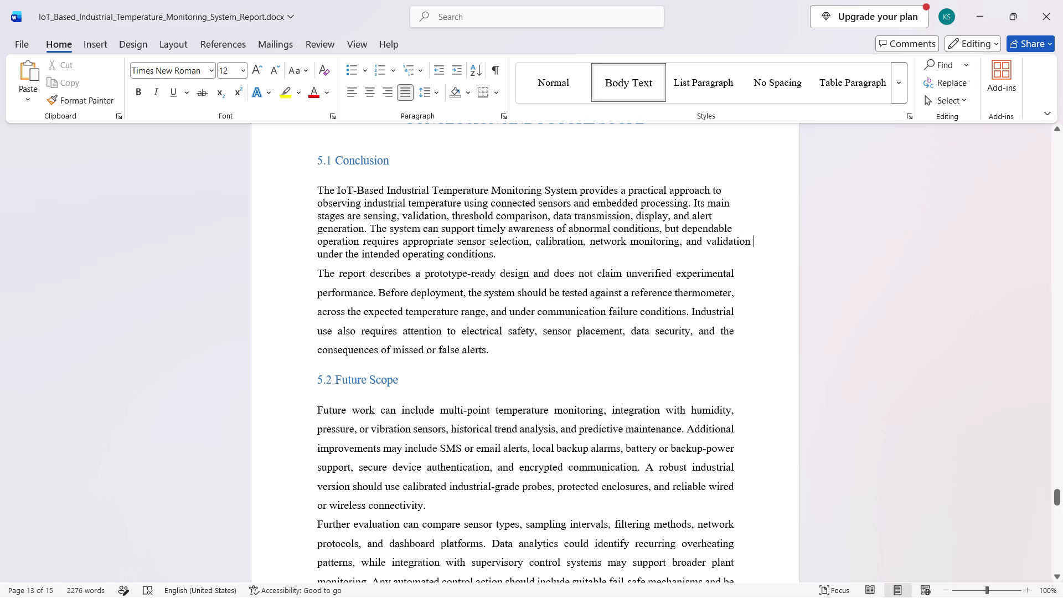
key("Return")
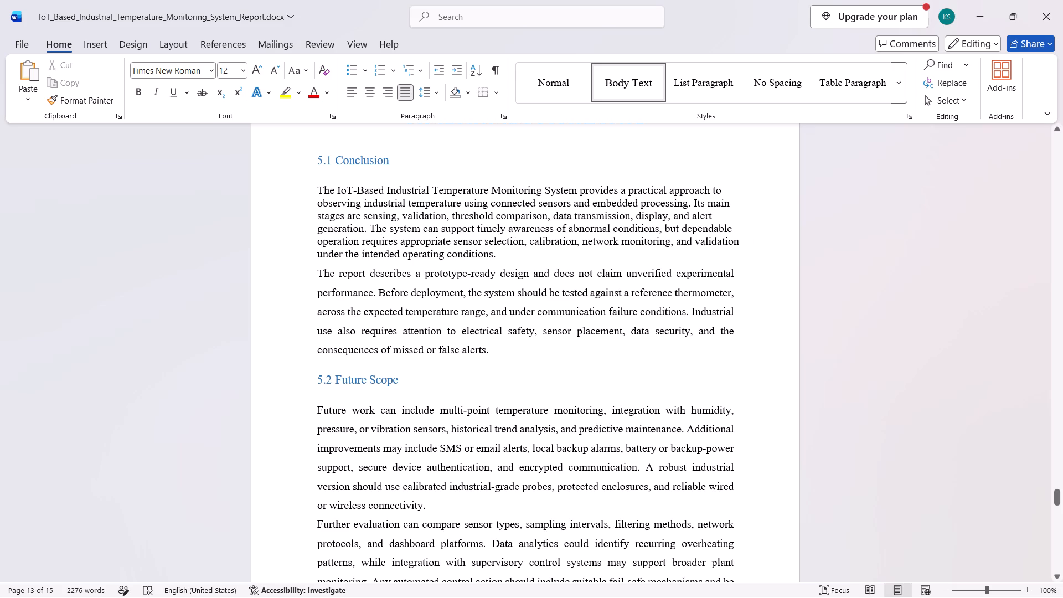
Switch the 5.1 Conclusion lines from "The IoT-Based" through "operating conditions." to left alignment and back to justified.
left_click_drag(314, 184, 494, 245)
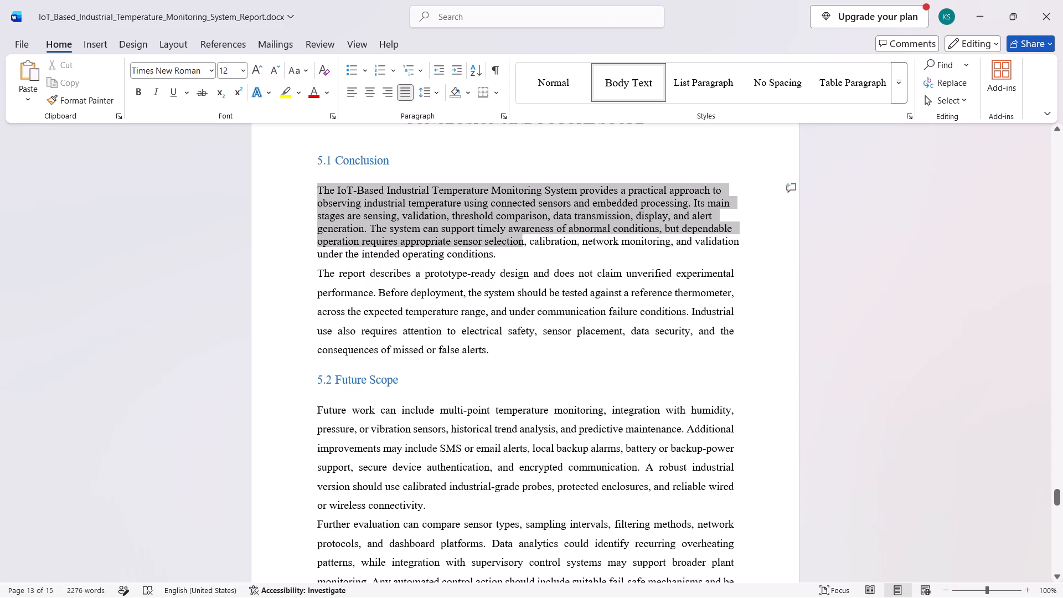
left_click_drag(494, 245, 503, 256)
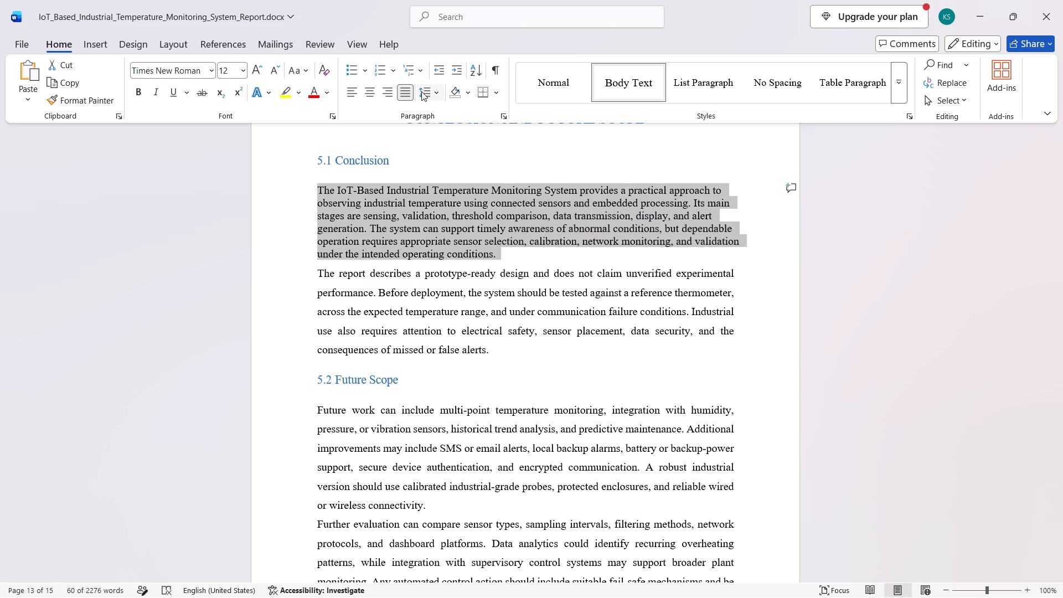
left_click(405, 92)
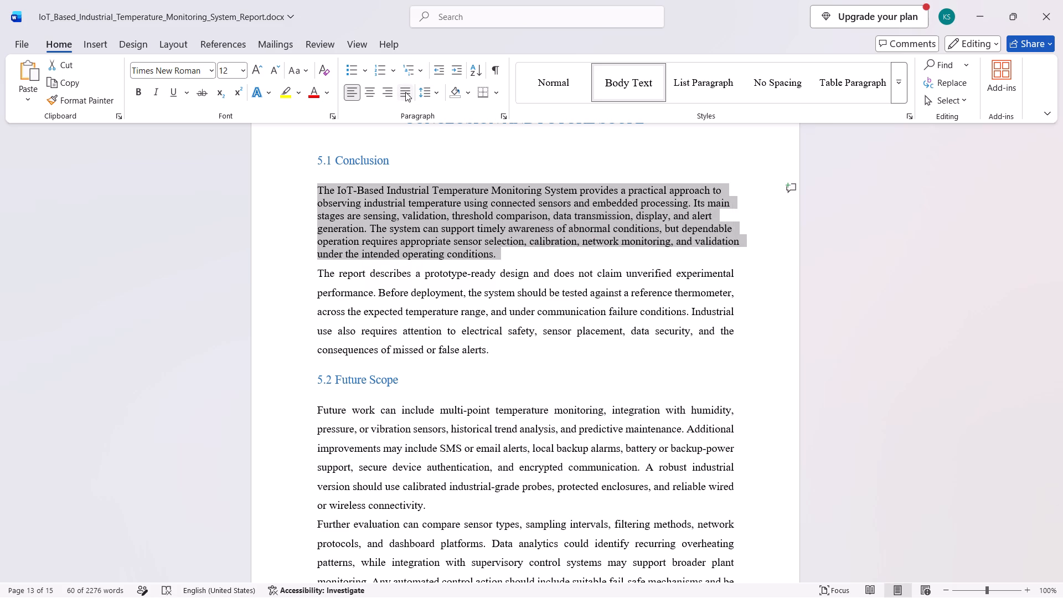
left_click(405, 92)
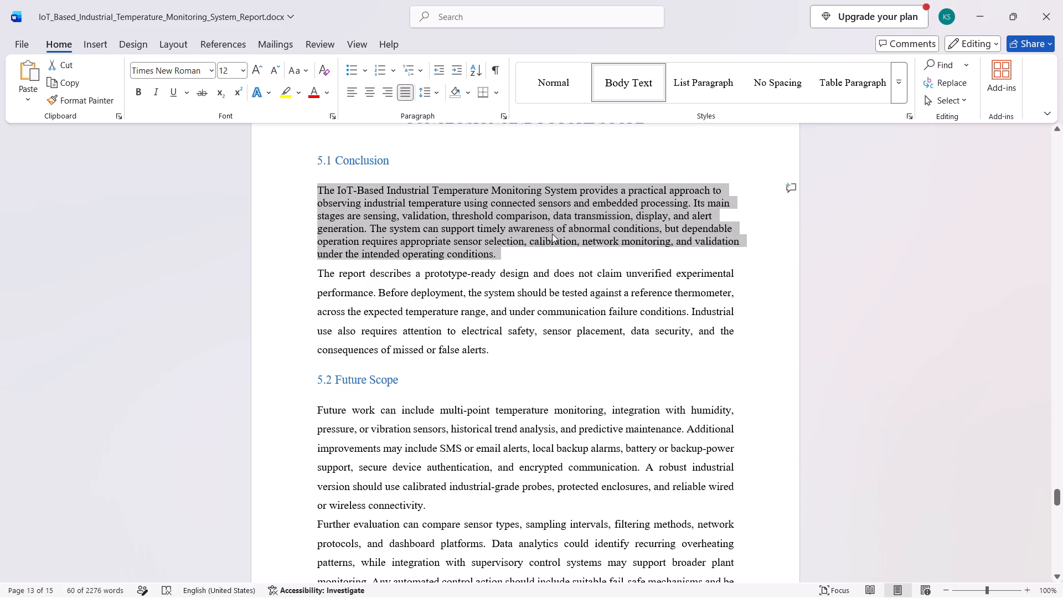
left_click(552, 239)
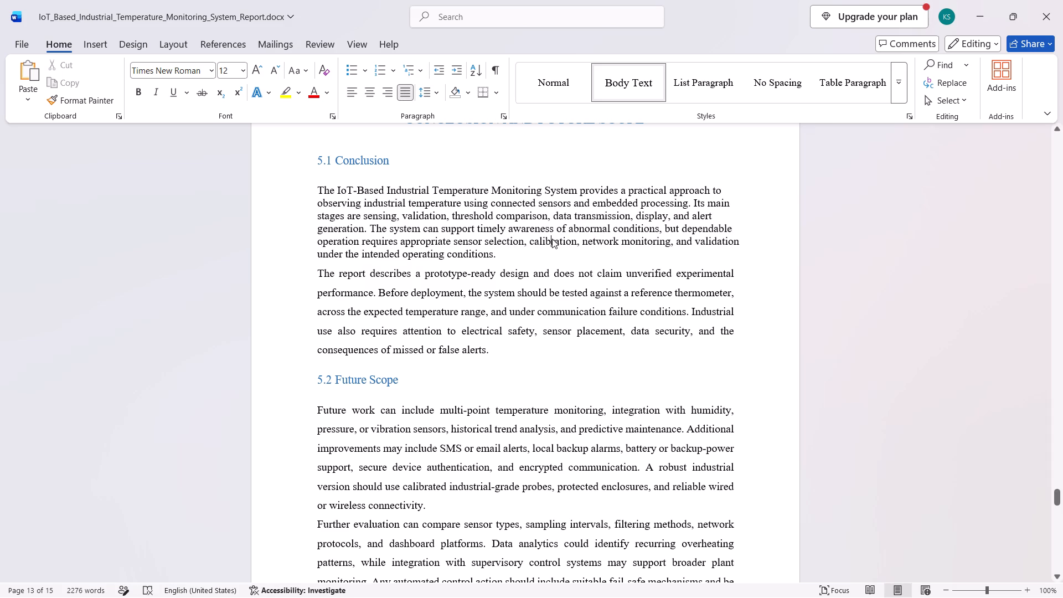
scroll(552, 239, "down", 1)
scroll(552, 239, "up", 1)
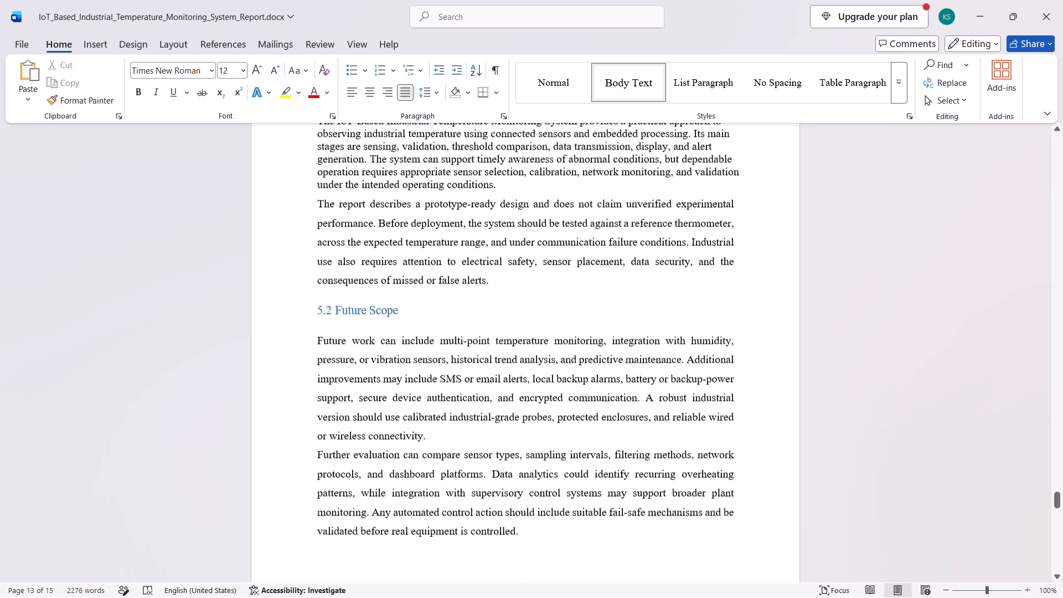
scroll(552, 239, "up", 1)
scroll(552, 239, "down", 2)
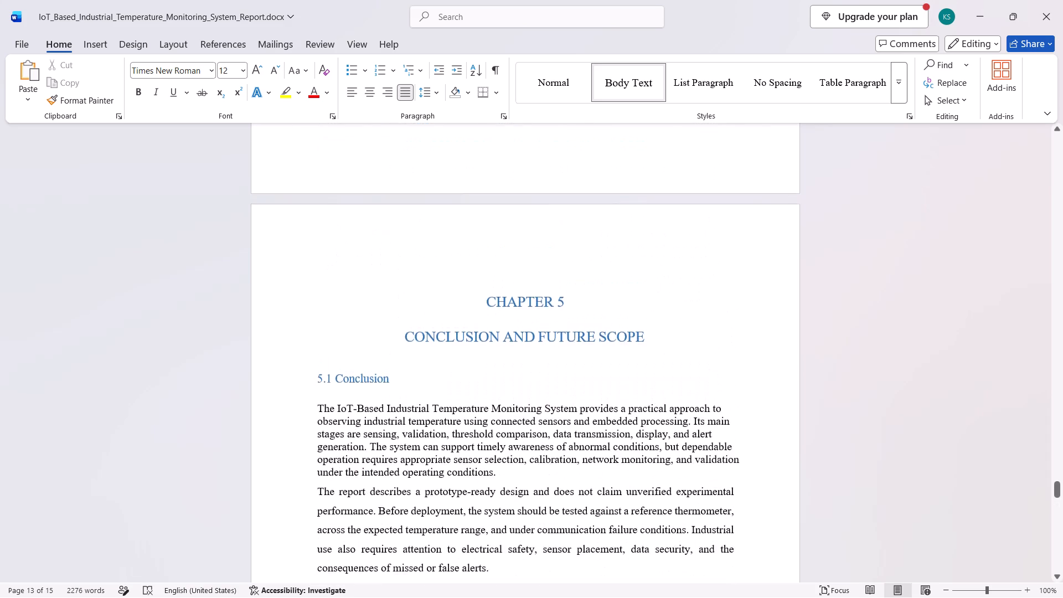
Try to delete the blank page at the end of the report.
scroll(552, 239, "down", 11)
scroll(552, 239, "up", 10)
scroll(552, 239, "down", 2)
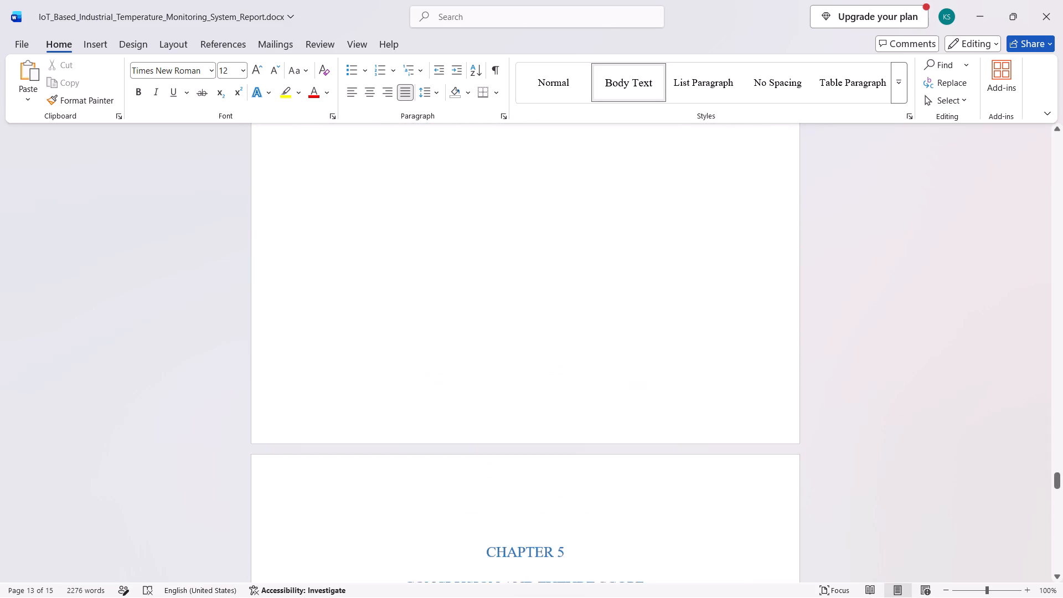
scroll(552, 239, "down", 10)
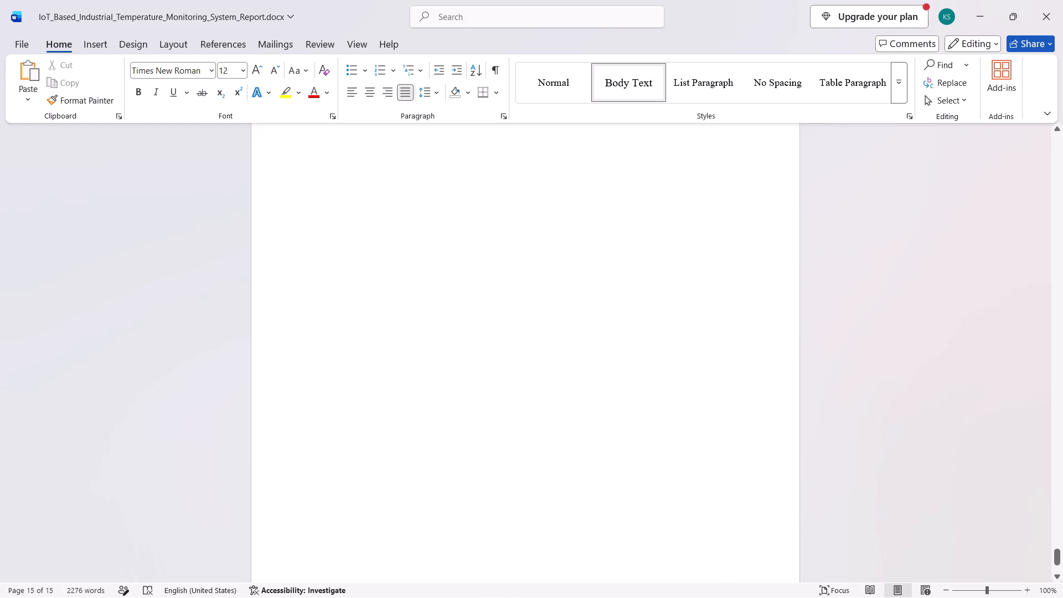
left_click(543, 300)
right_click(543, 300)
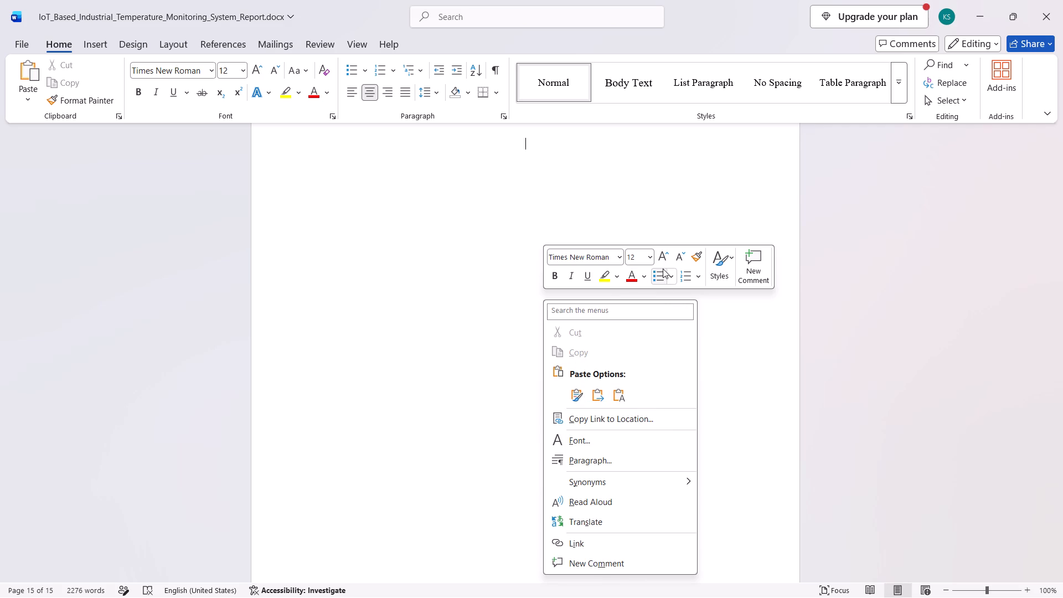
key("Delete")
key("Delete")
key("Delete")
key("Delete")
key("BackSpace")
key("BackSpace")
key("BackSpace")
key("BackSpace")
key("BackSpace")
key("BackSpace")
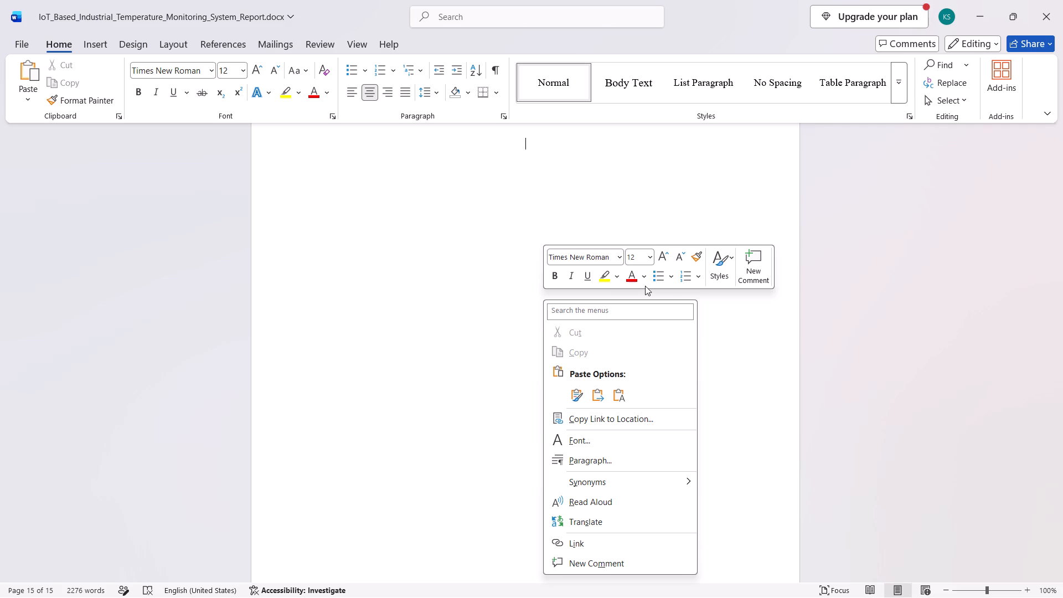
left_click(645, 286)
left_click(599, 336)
Review the report from its blank last page back to the Course Outcomes table in the front matter.
scroll(599, 336, "up", 1)
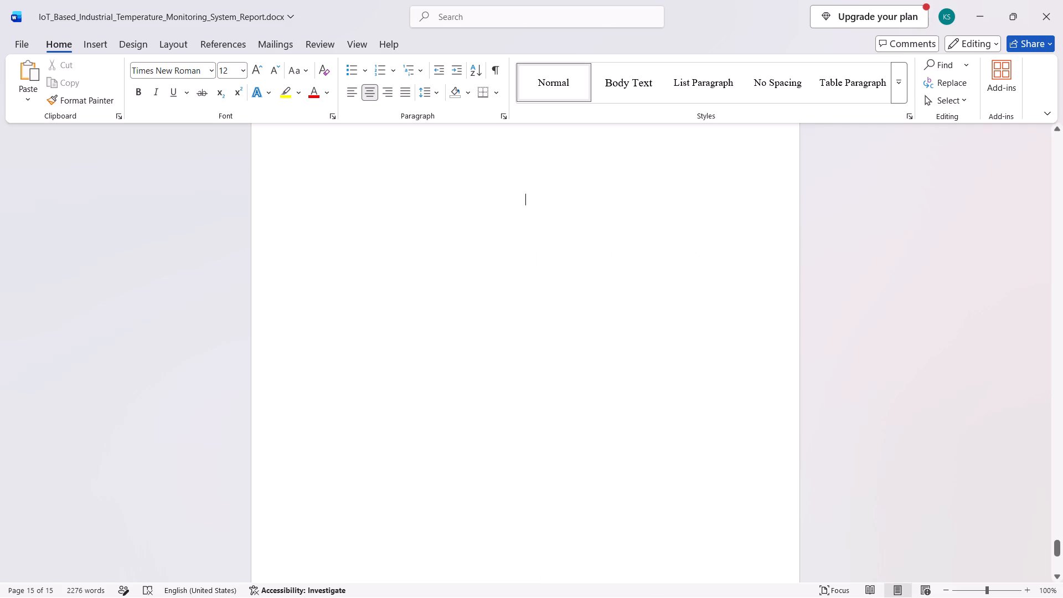
scroll(599, 336, "up", 1)
scroll(599, 336, "down", 1)
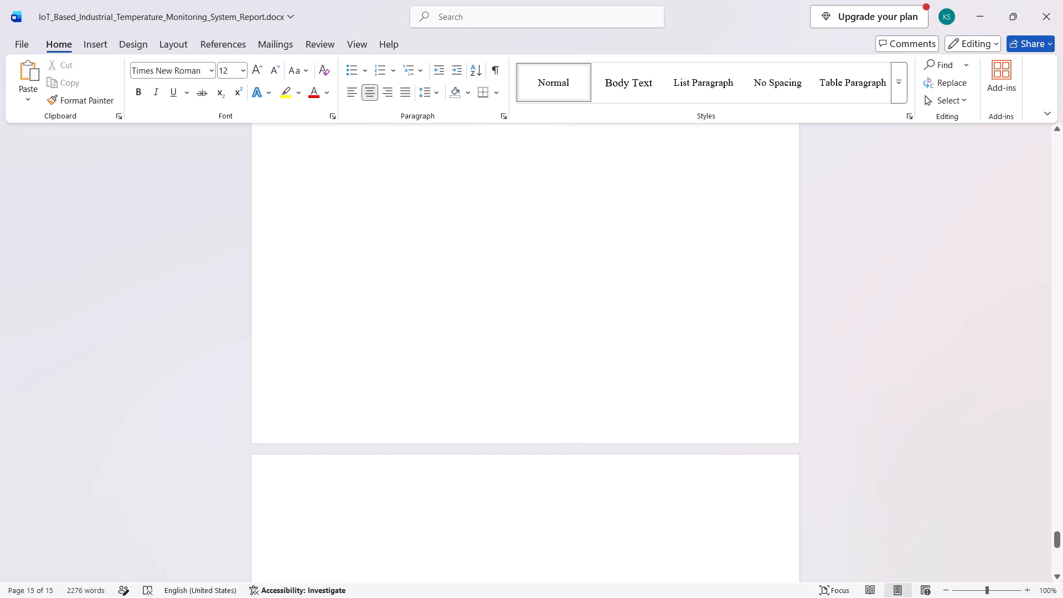
scroll(599, 336, "down", 7)
scroll(599, 336, "up", 8)
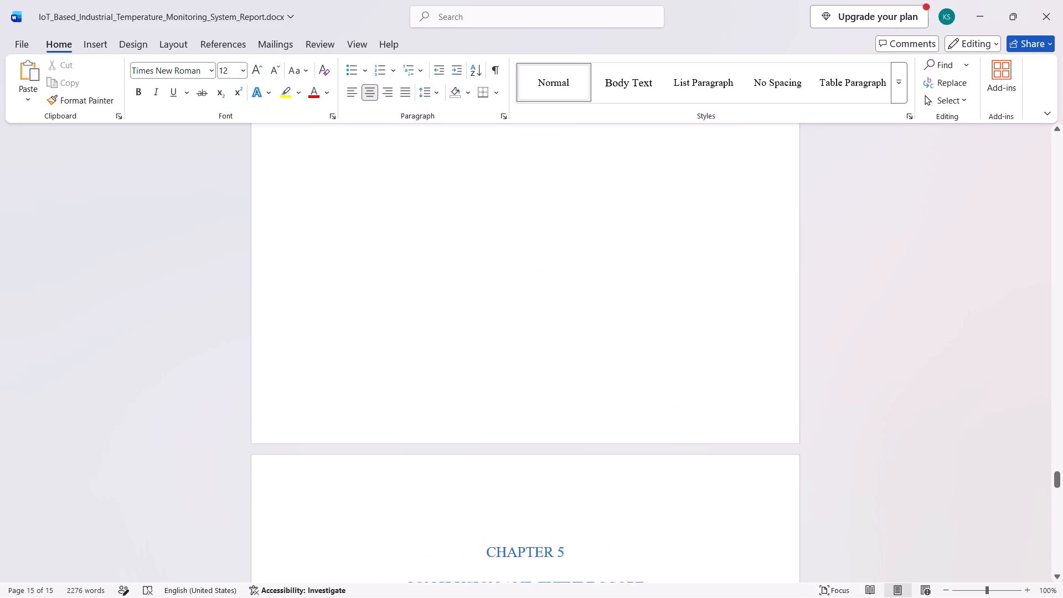
scroll(599, 336, "up", 18)
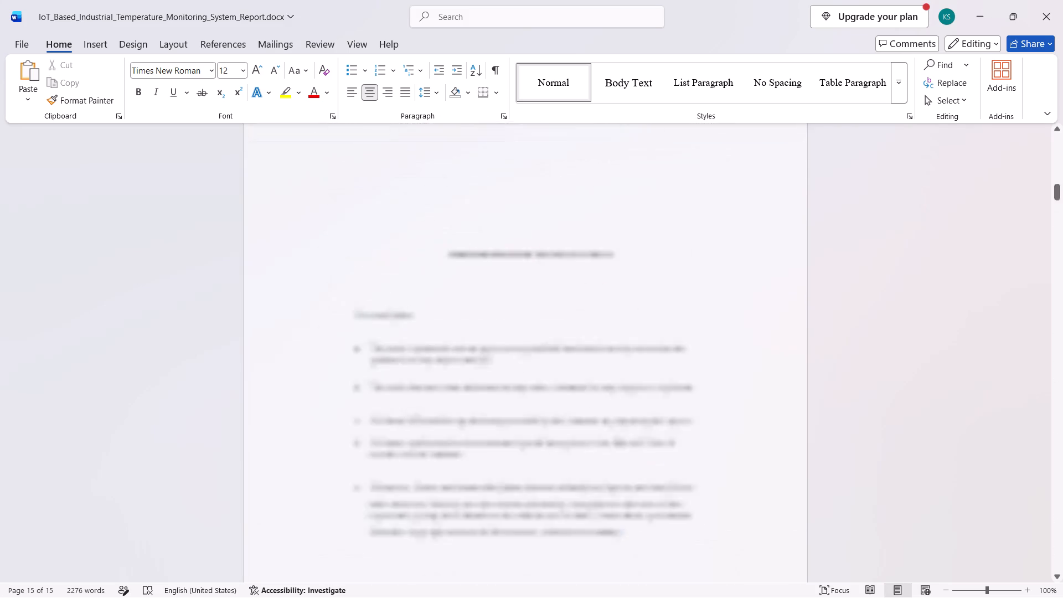
scroll(599, 336, "up", 7)
scroll(599, 336, "down", 6)
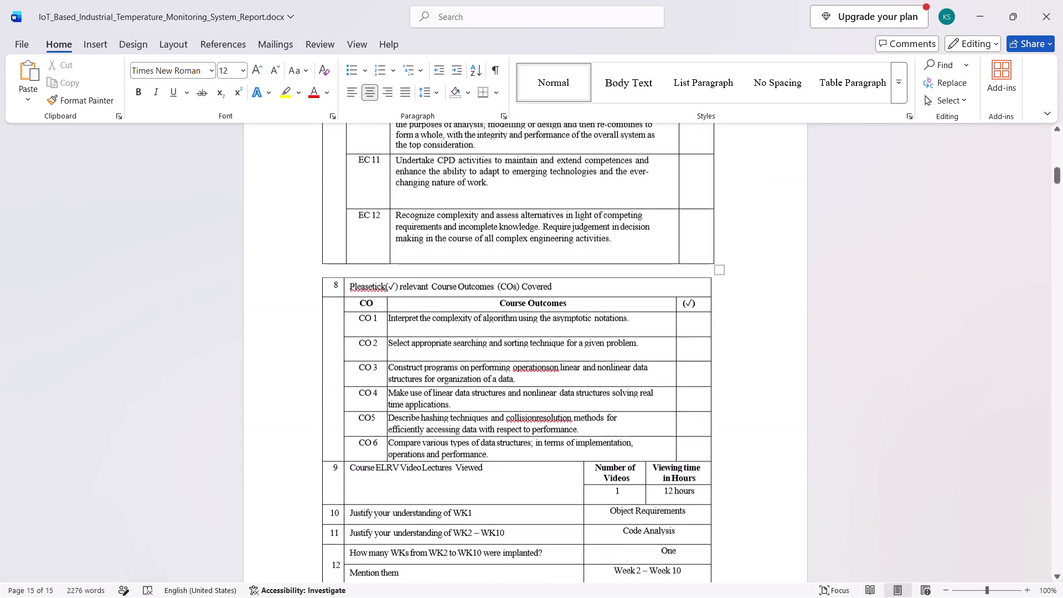
scroll(599, 336, "down", 1)
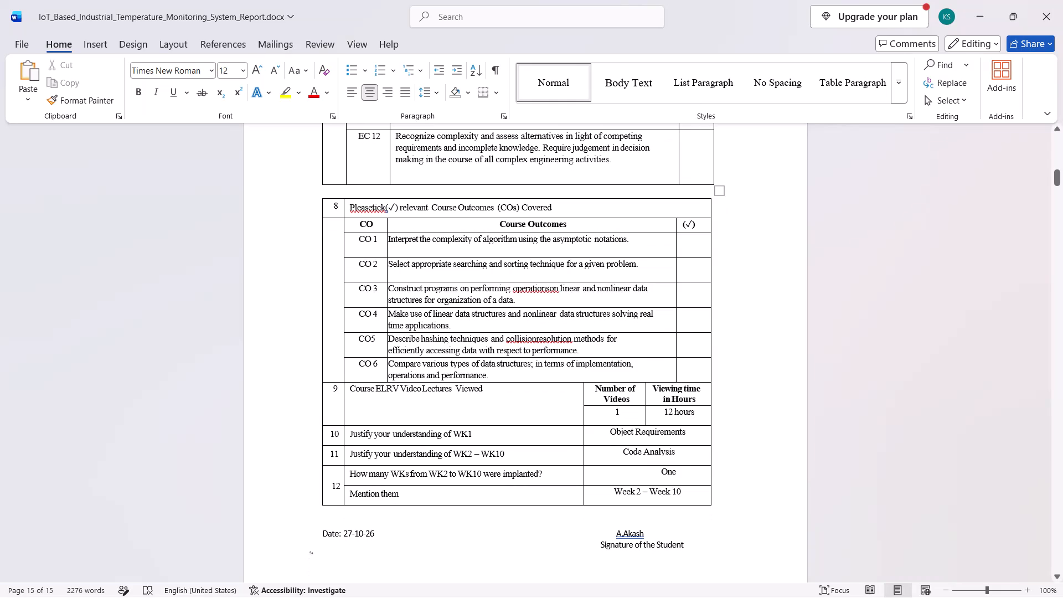
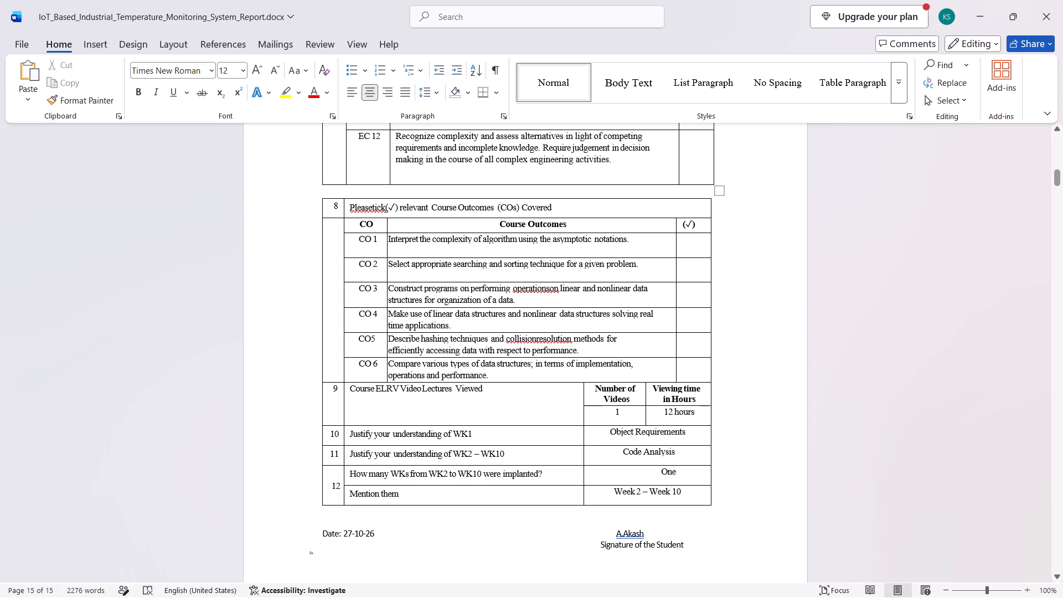
Review the self-assessment form's competency and Course Outcomes tables, and skim the report from the References page back to the form.
scroll(665, 296, "up", 2)
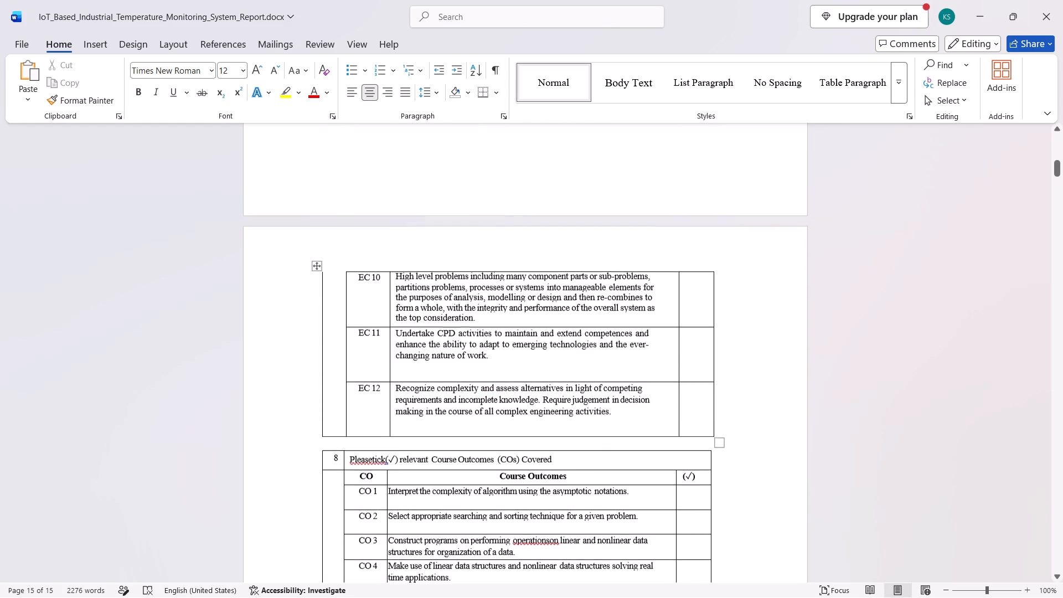
scroll(665, 296, "up", 5)
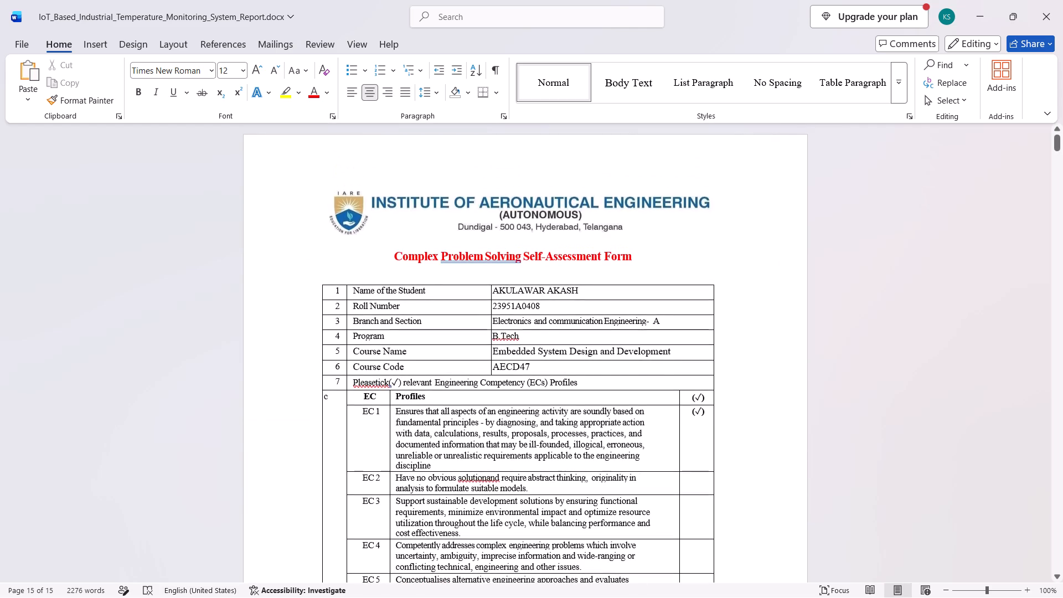
scroll(665, 296, "down", 6)
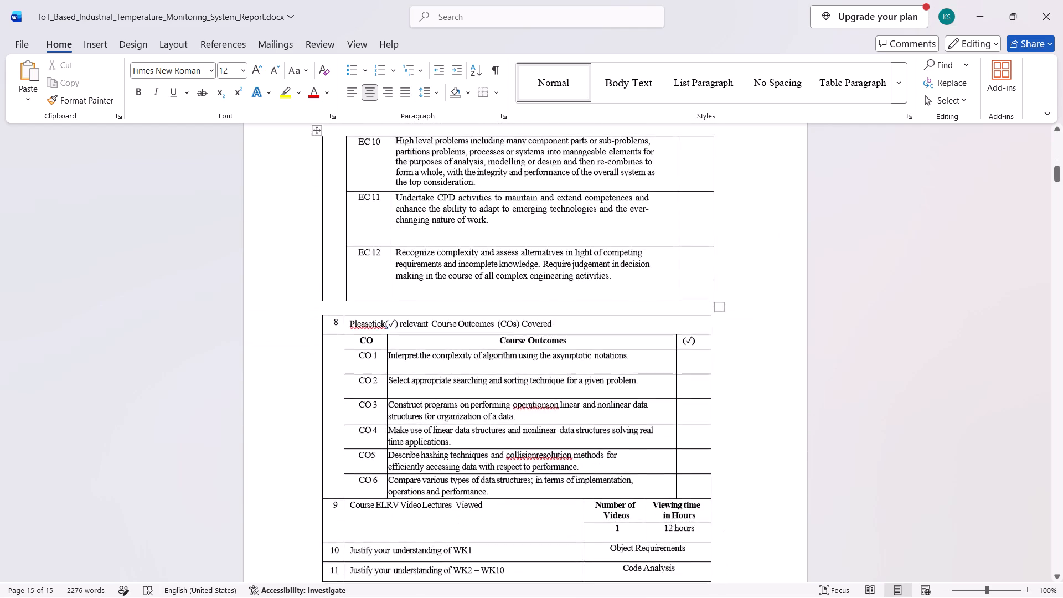
scroll(665, 296, "down", 1)
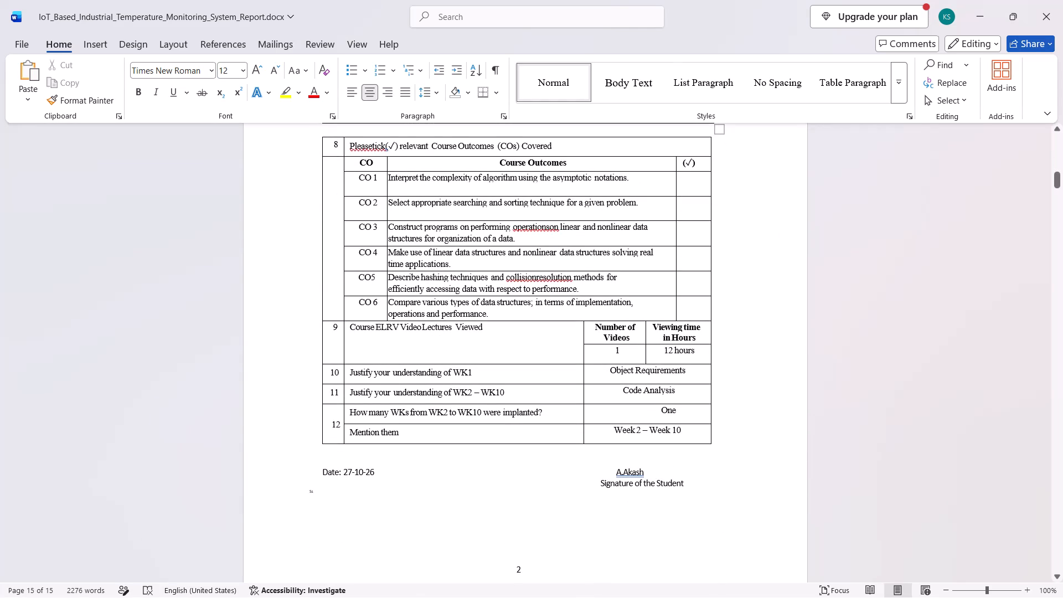
left_click(665, 296)
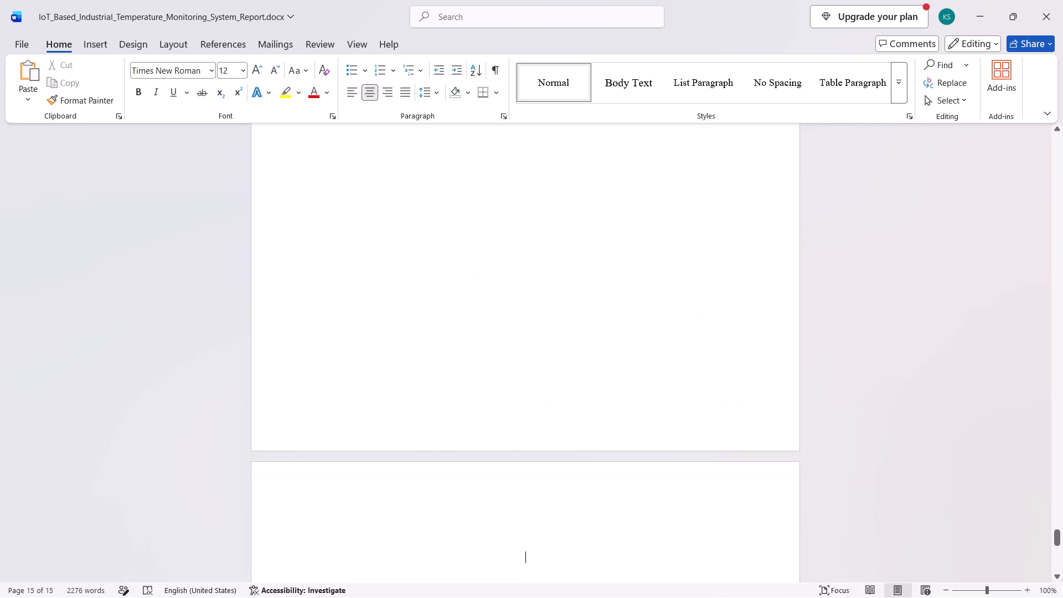
scroll(665, 296, "up", 6)
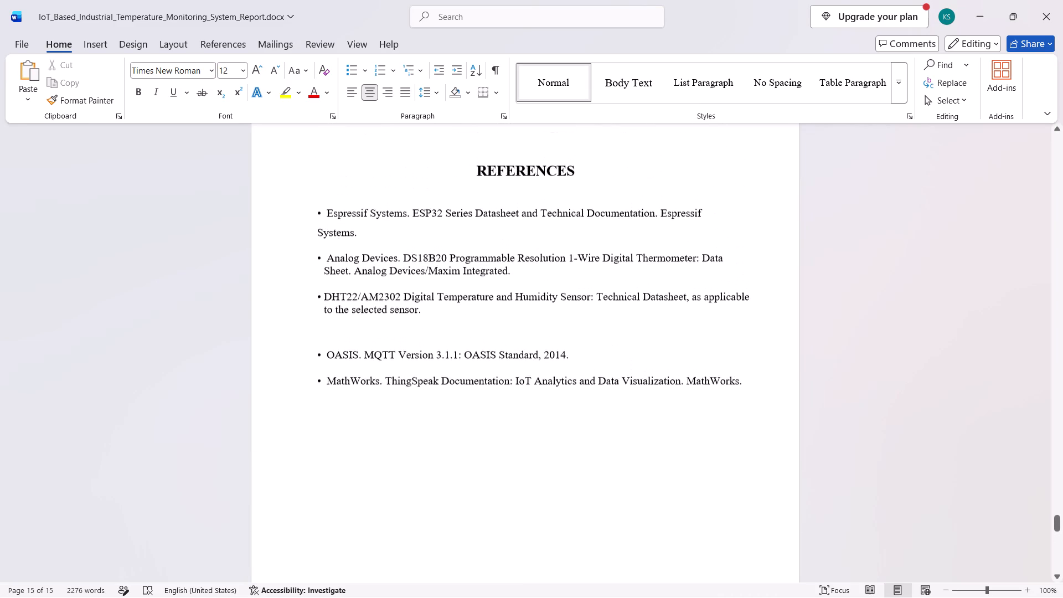
scroll(665, 296, "up", 12)
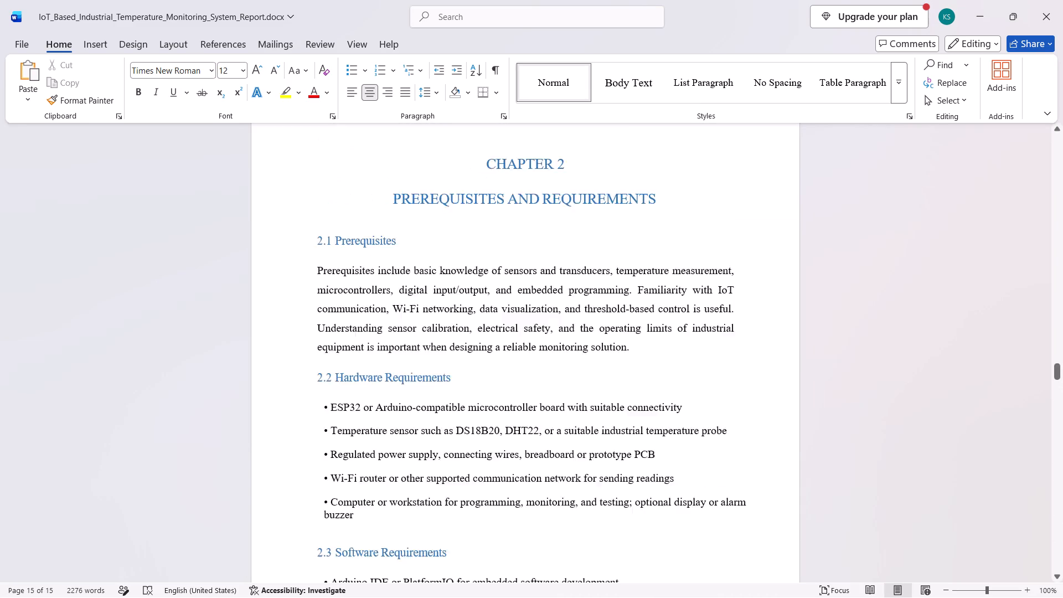
scroll(665, 296, "up", 8)
scroll(665, 296, "down", 1)
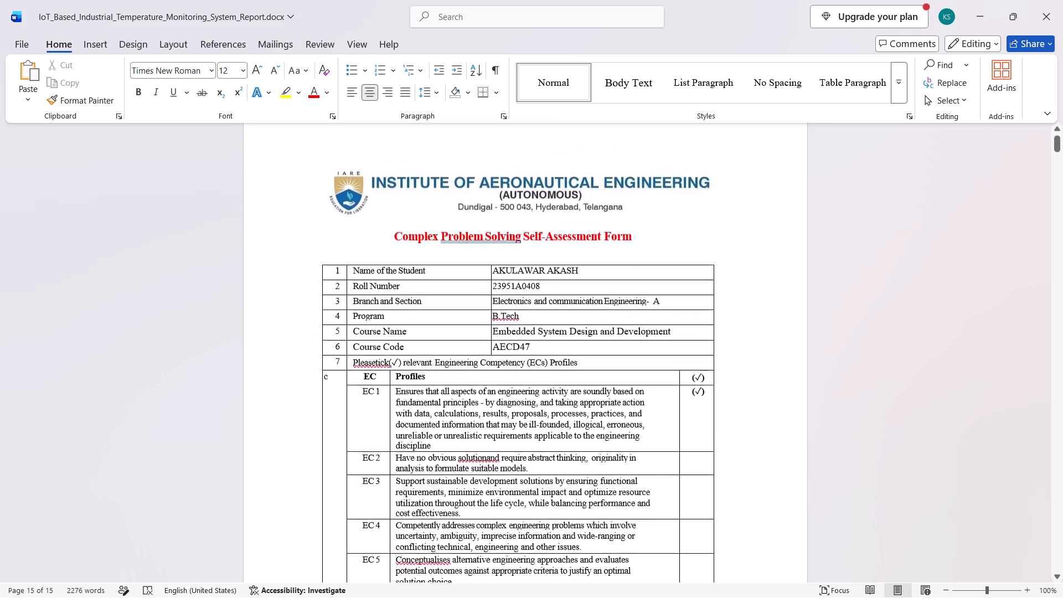
scroll(665, 296, "down", 4)
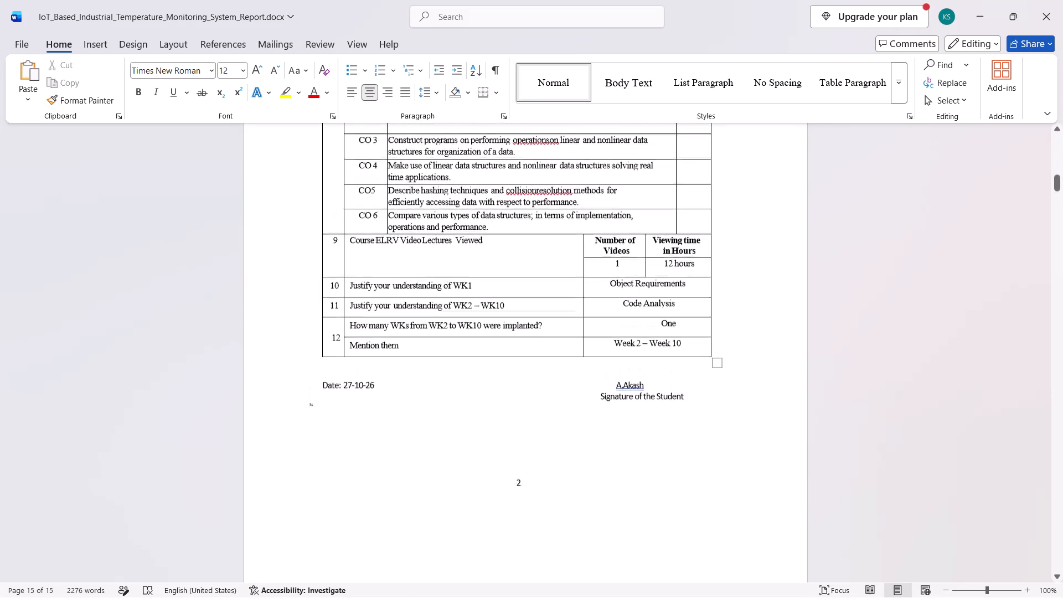
scroll(665, 296, "down", 3)
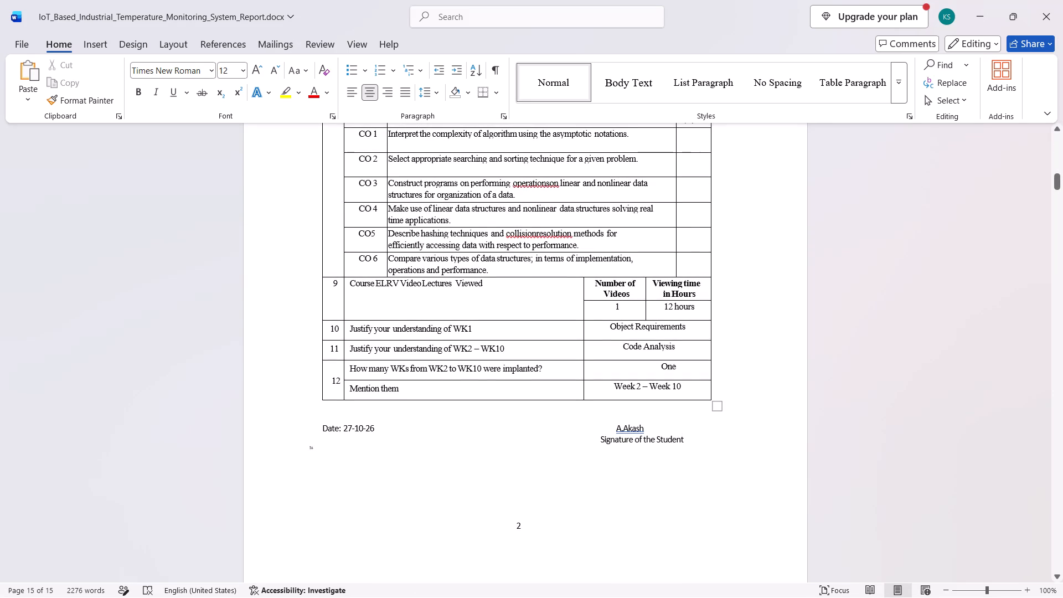